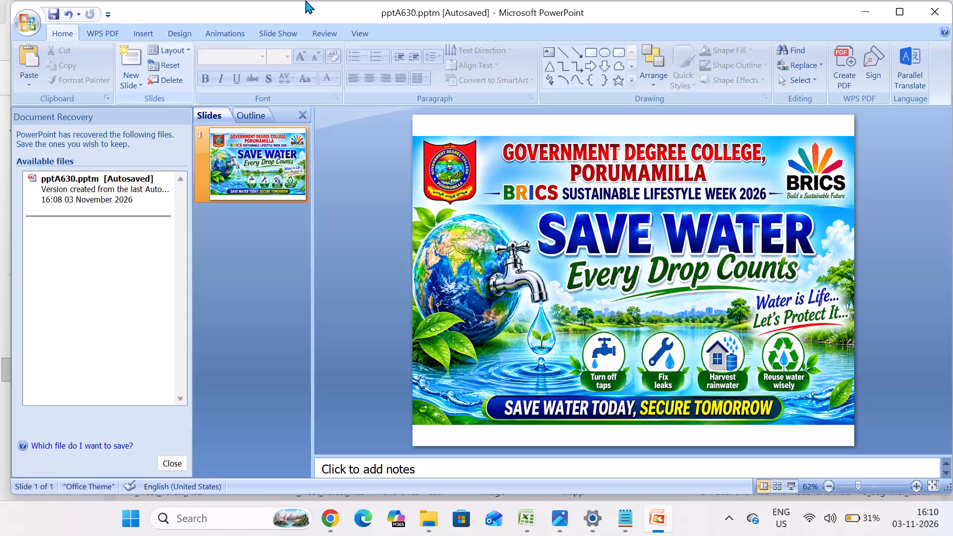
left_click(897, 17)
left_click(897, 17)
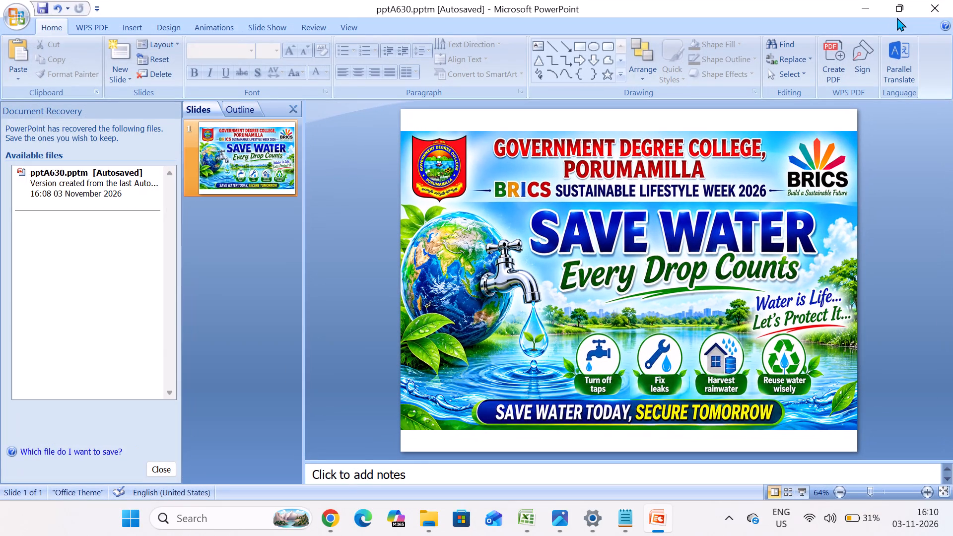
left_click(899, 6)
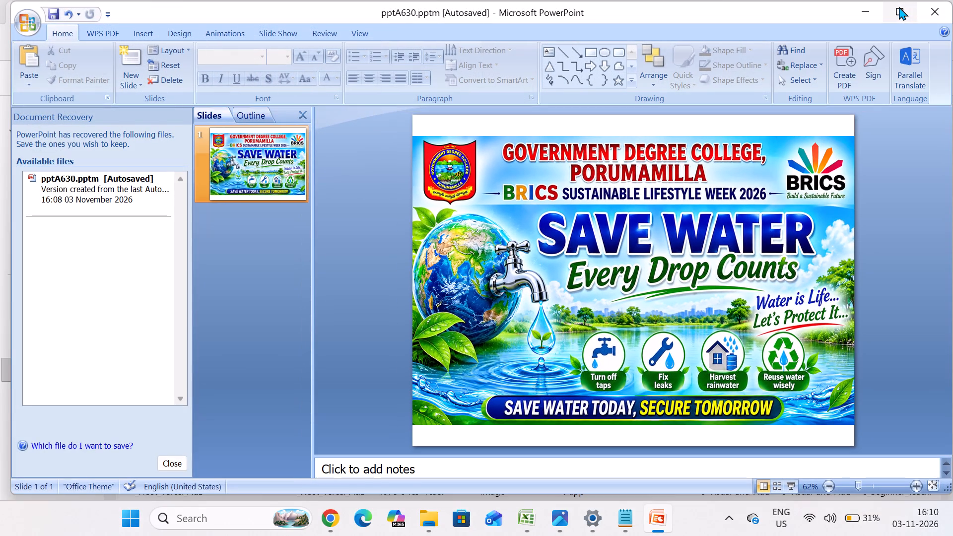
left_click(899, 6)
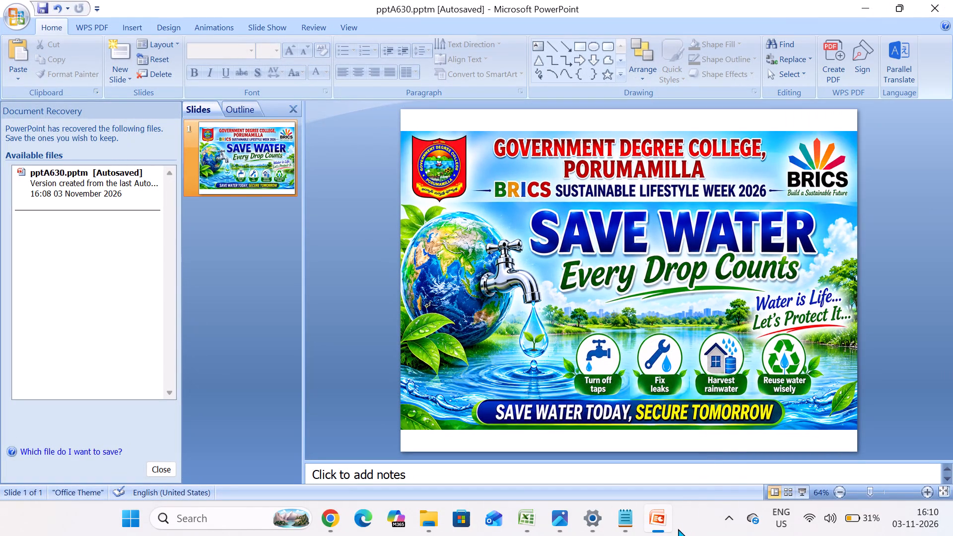
Close the autosaved pptA630.pptm presentation.
left_click(725, 395)
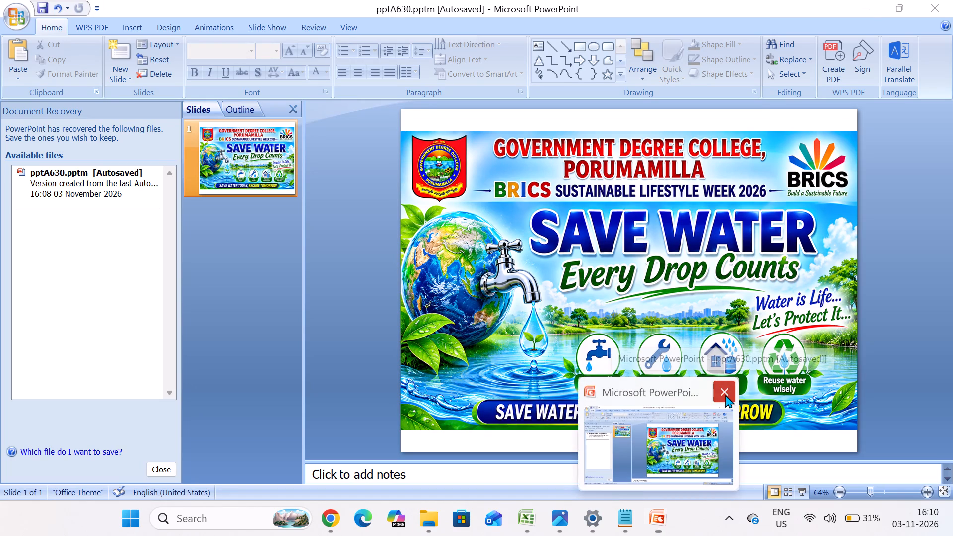
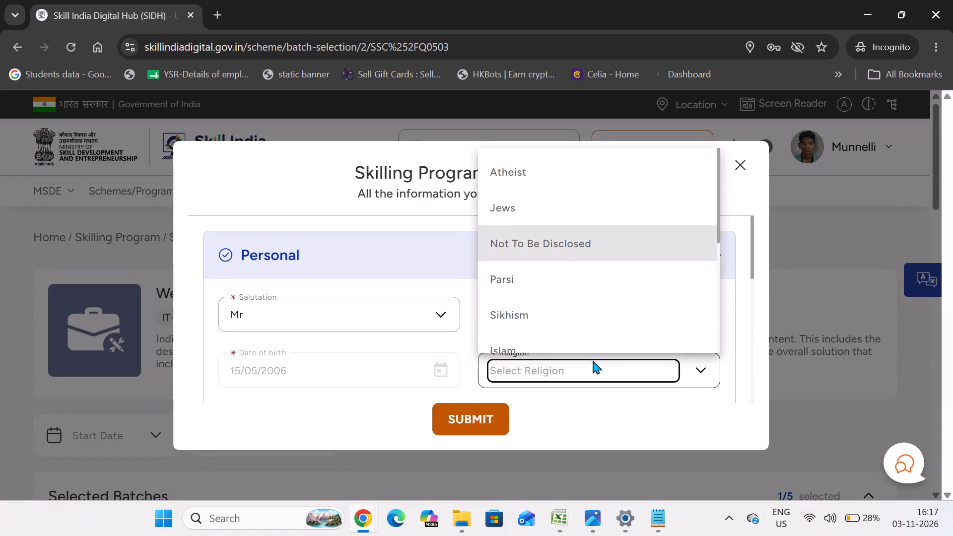
Set the applicant's religion to Hinduism in the Personal section of the Skilling Program Application.
key("Down")
key("Down")
key("Down")
key("Down")
key("Down")
key("Up")
key("Return")
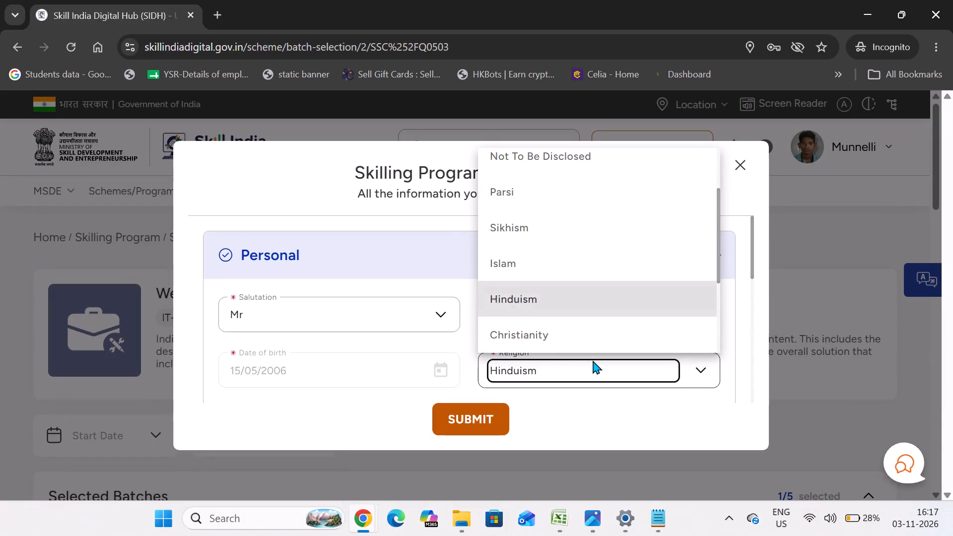
Set the applicant's category to SC.
key("Tab")
key("Tab")
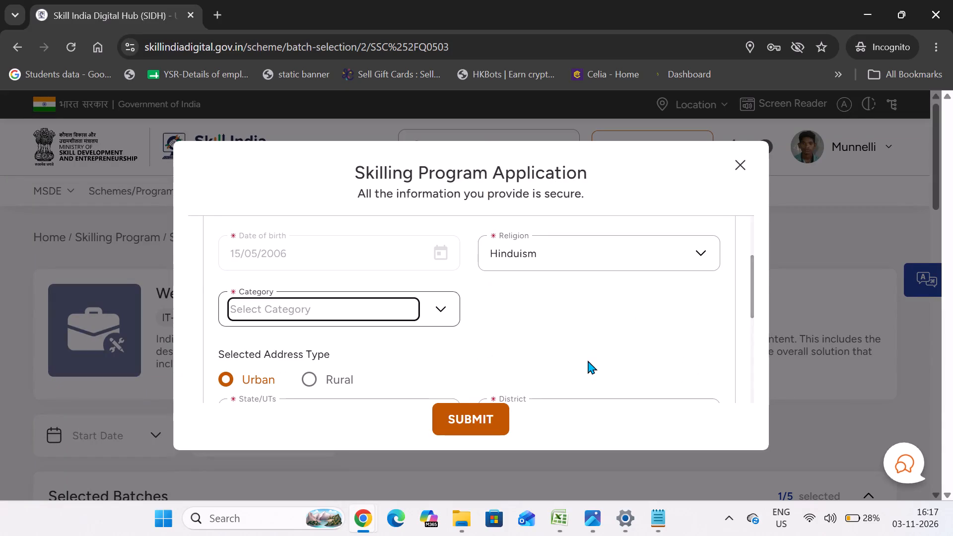
left_click(435, 317)
key("Down")
key("Down")
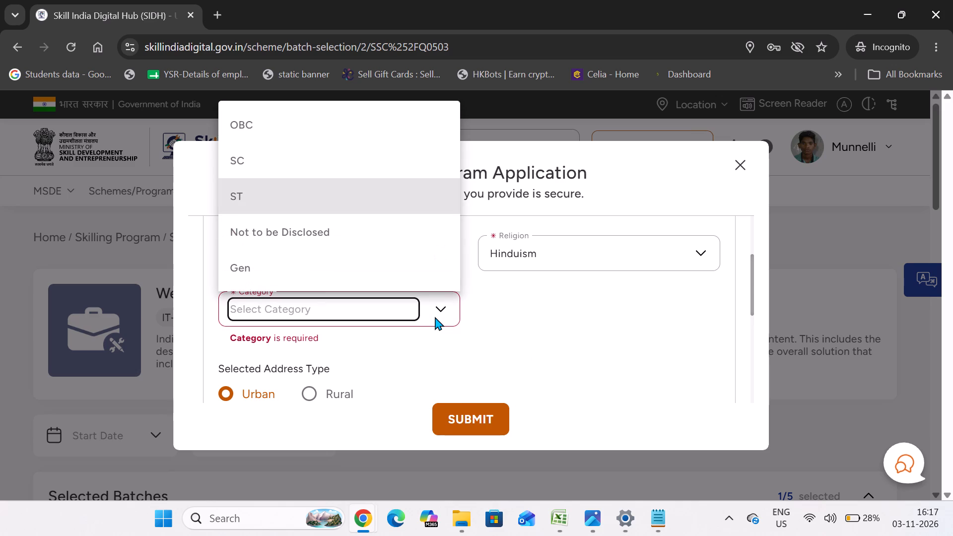
key("Up")
key("Return")
key("Tab")
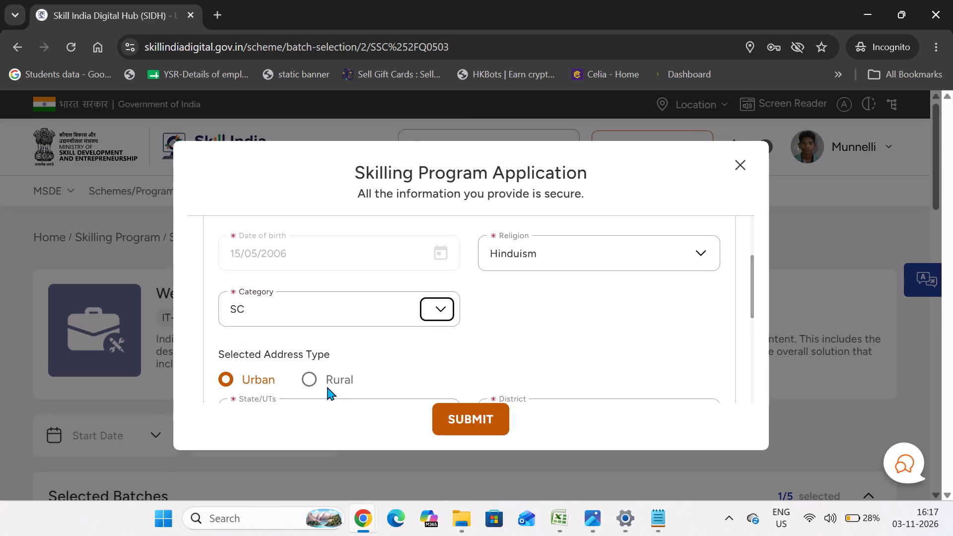
Make the address type Rural, with ANDHRA PRADESH as the state and Y.S.R. as the district.
left_click(306, 379)
left_click(530, 348)
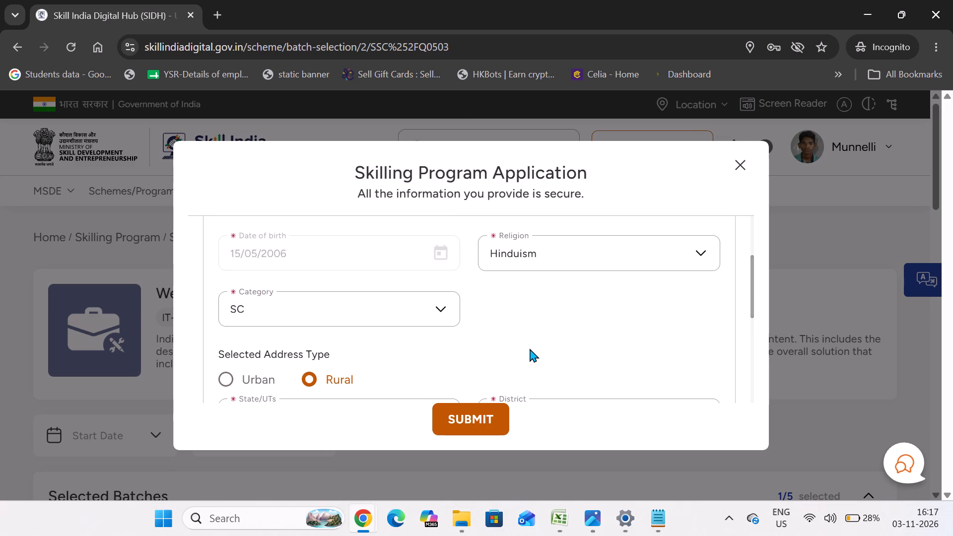
key("Tab")
left_click_drag(751, 279, 755, 321)
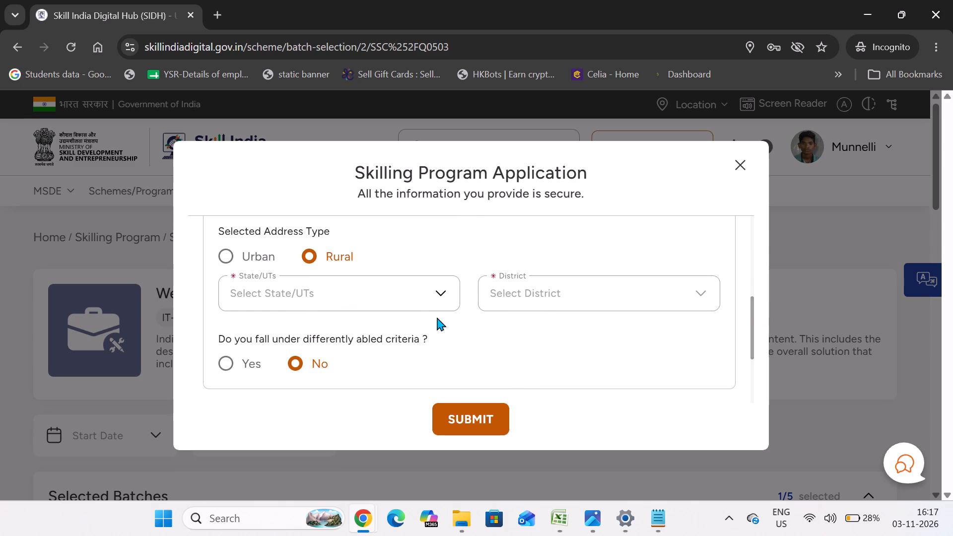
left_click(416, 286)
left_click(297, 380)
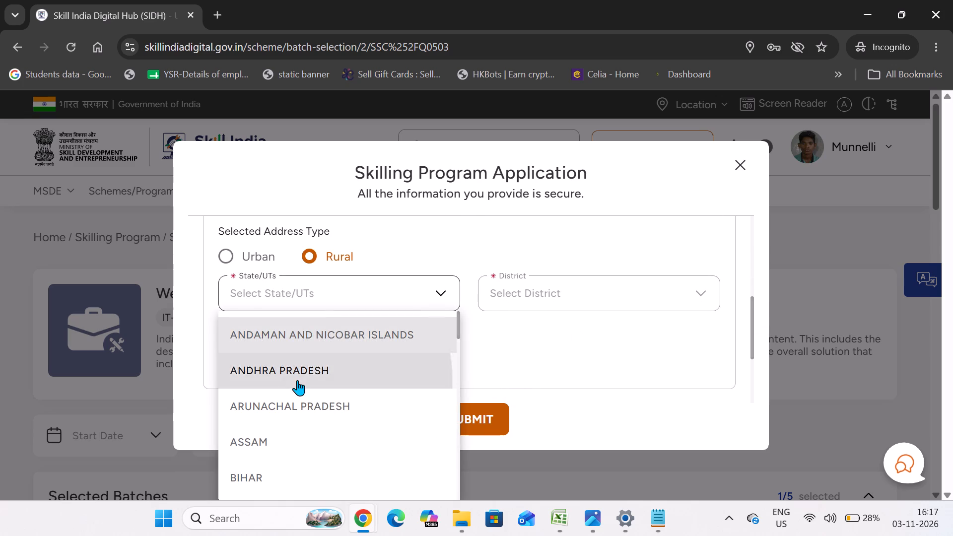
left_click(524, 302)
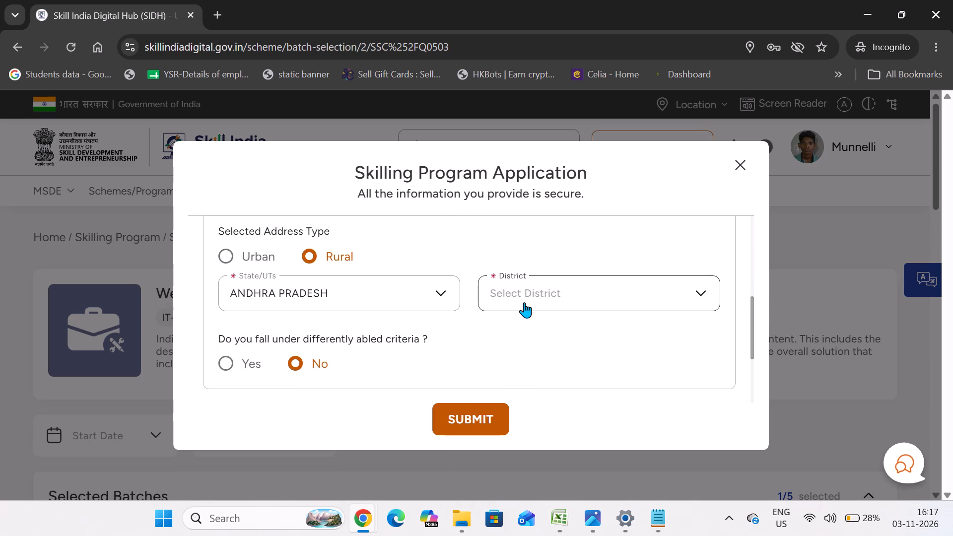
left_click(672, 288)
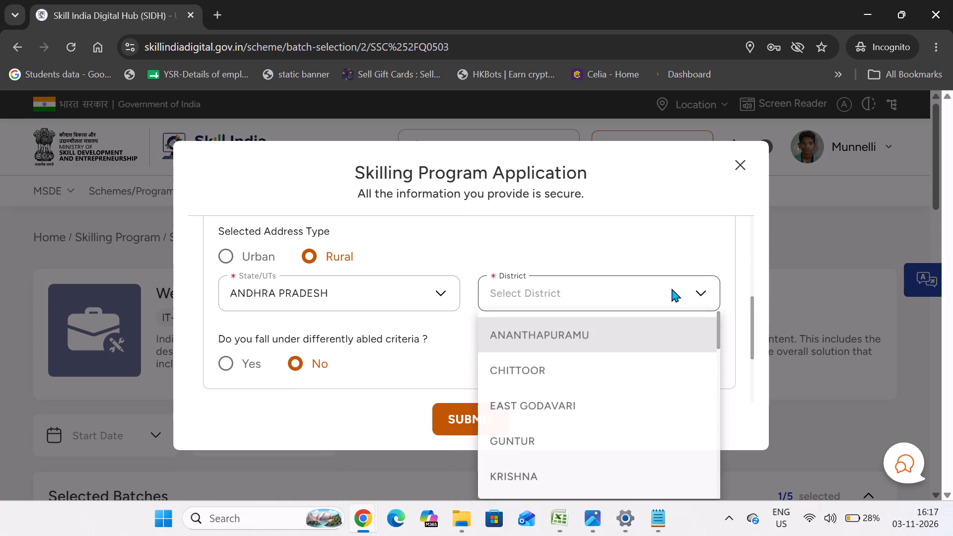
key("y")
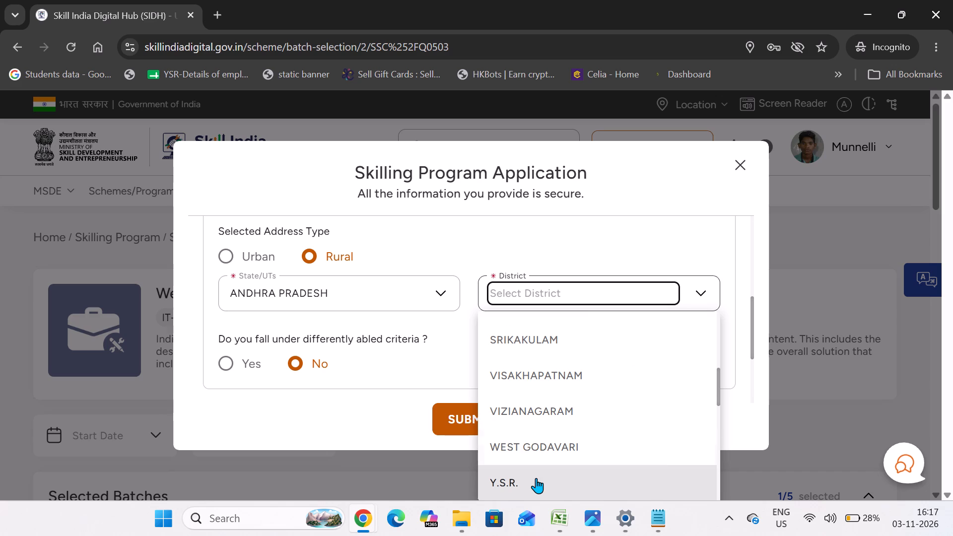
left_click(533, 479)
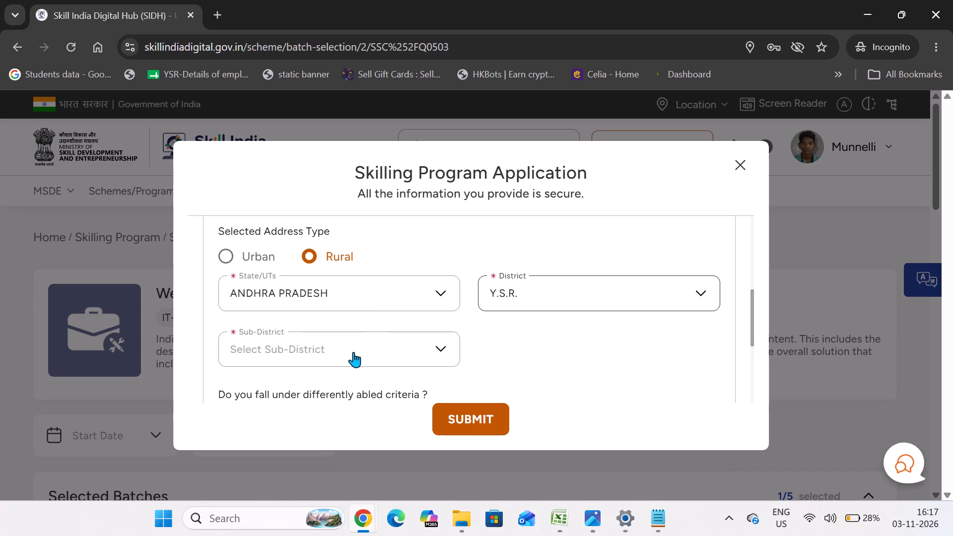
Set the address's sub-district to B.KODUR.
left_click(353, 355)
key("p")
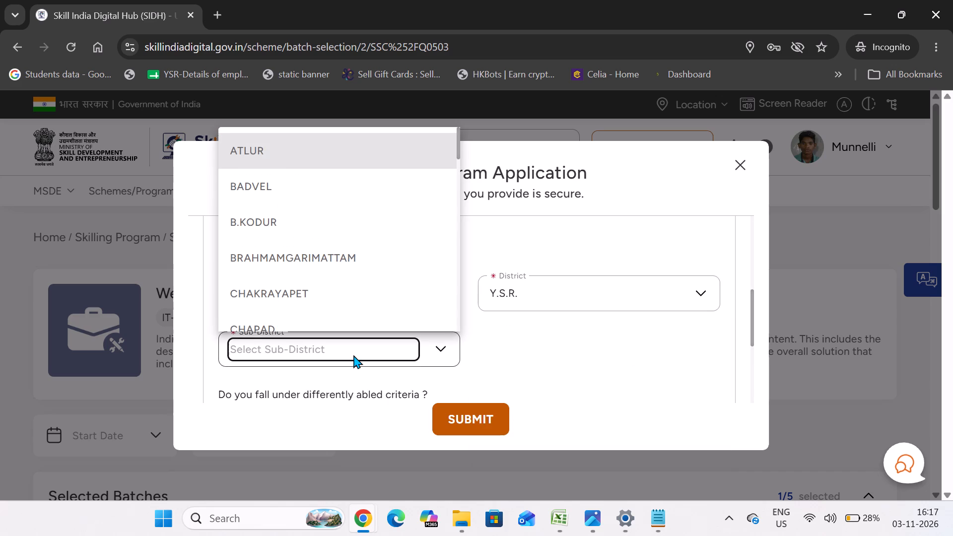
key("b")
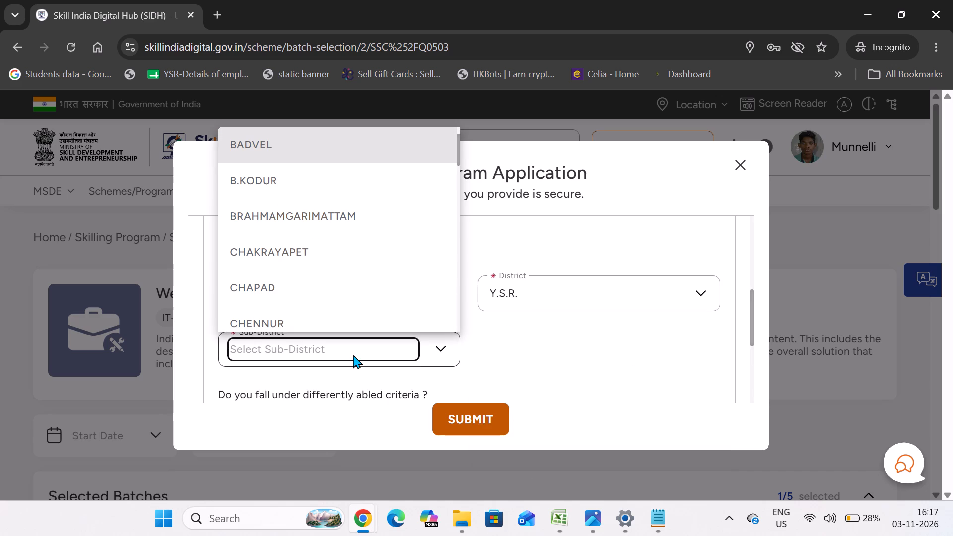
left_click(260, 170)
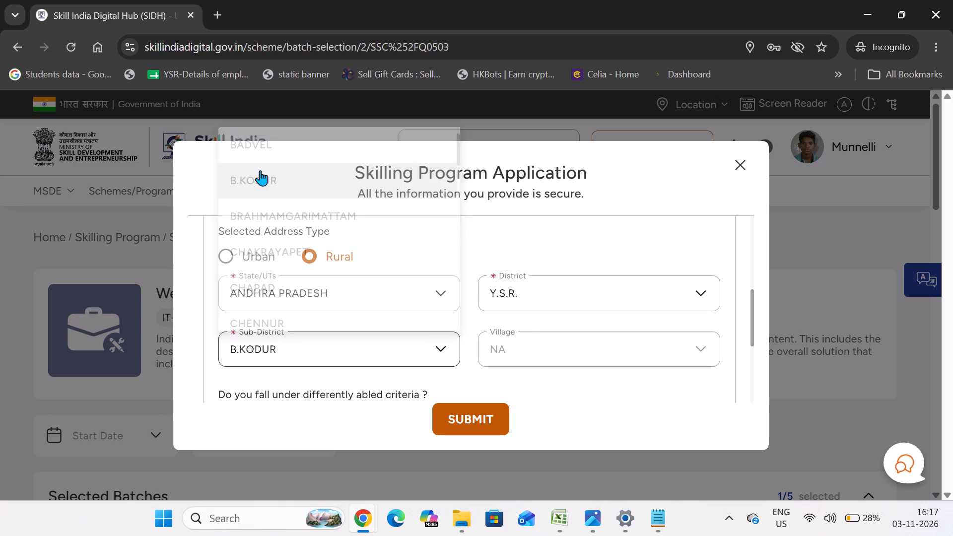
Set the address's village to Munnelli.
left_click(543, 364)
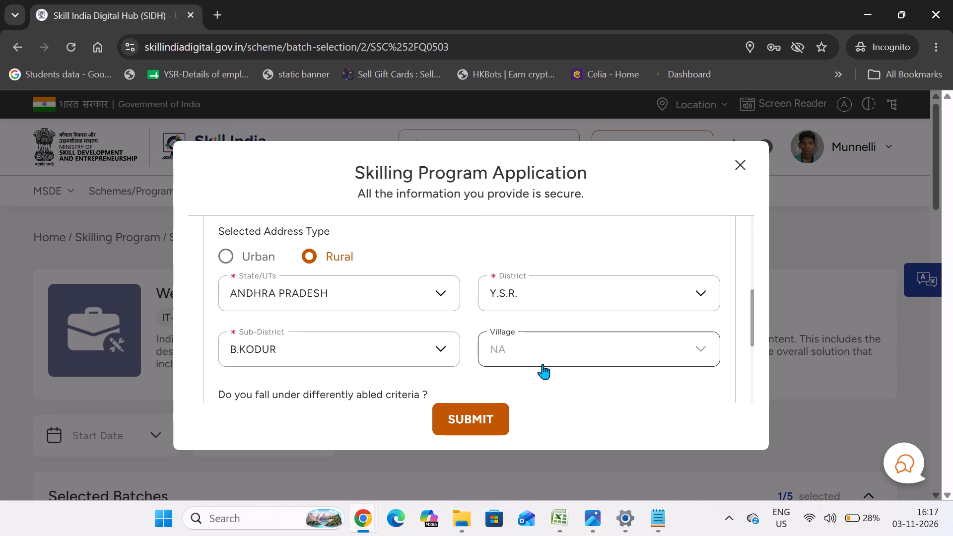
left_click(518, 352)
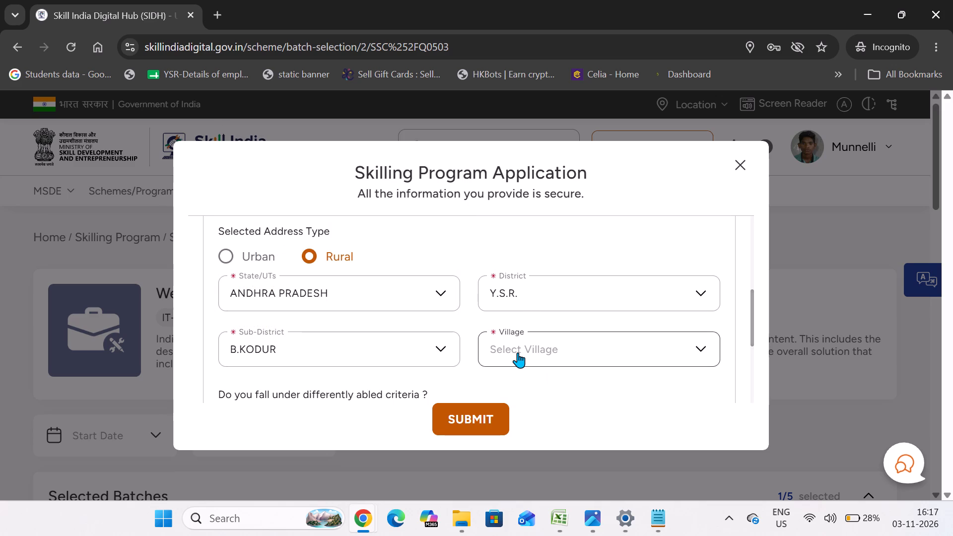
left_click(518, 352)
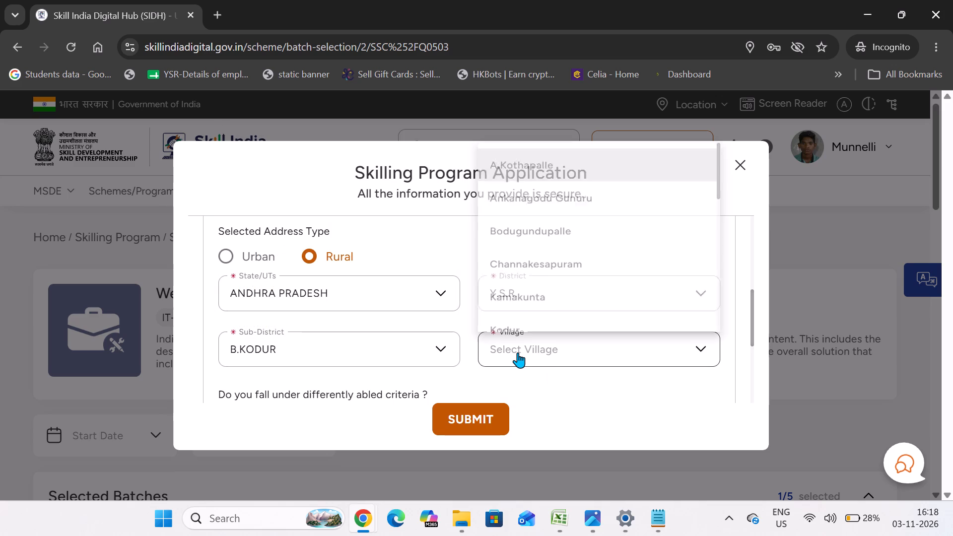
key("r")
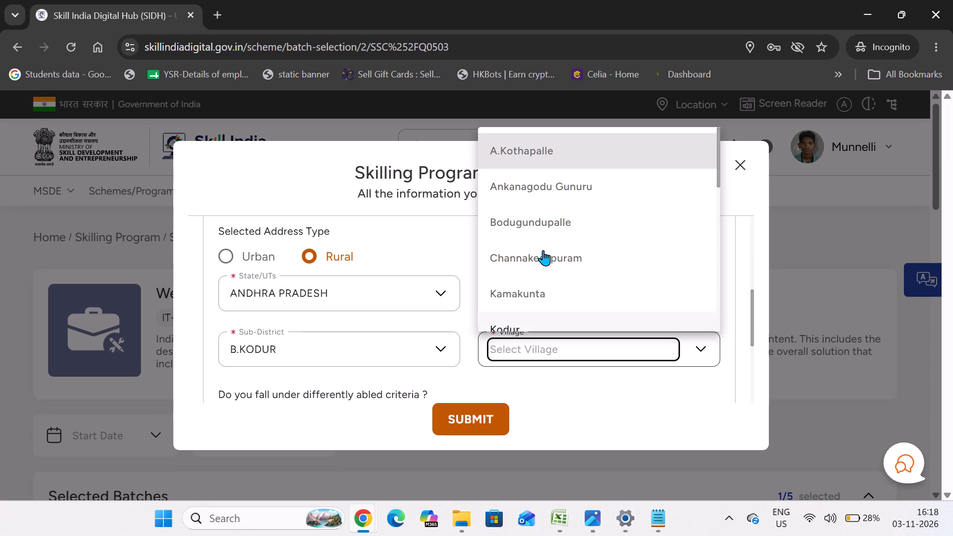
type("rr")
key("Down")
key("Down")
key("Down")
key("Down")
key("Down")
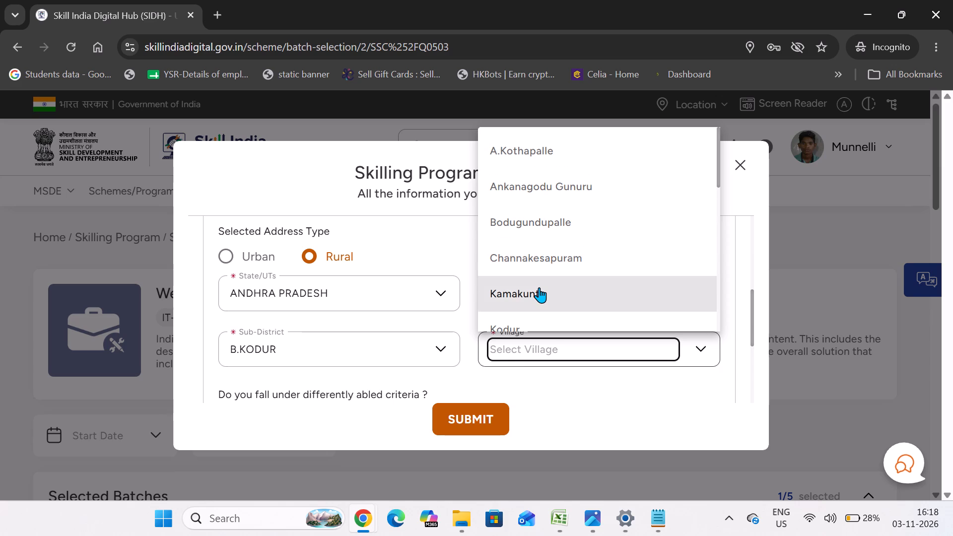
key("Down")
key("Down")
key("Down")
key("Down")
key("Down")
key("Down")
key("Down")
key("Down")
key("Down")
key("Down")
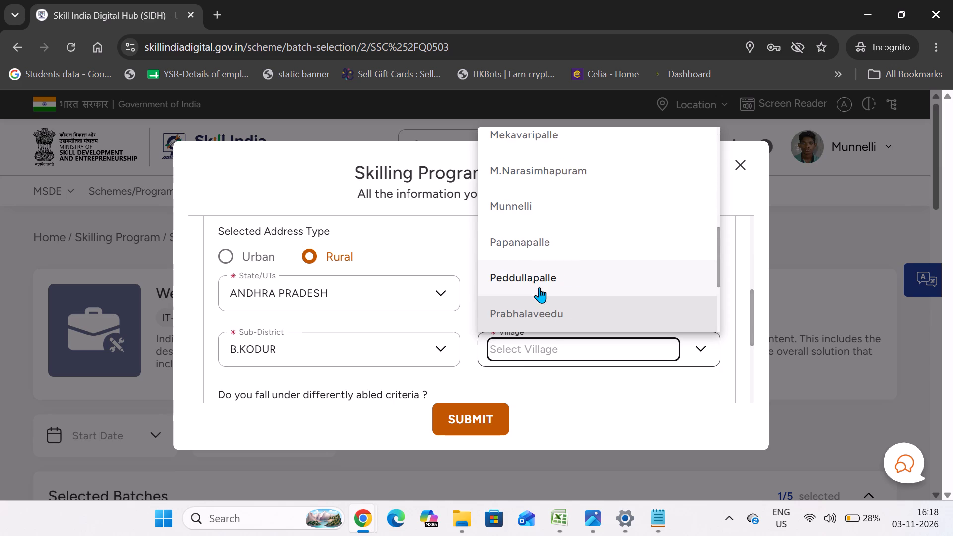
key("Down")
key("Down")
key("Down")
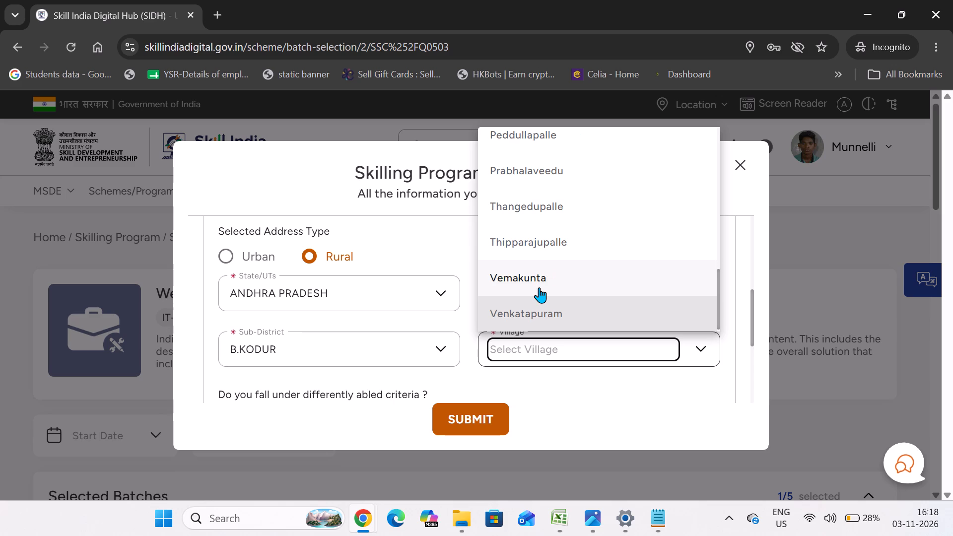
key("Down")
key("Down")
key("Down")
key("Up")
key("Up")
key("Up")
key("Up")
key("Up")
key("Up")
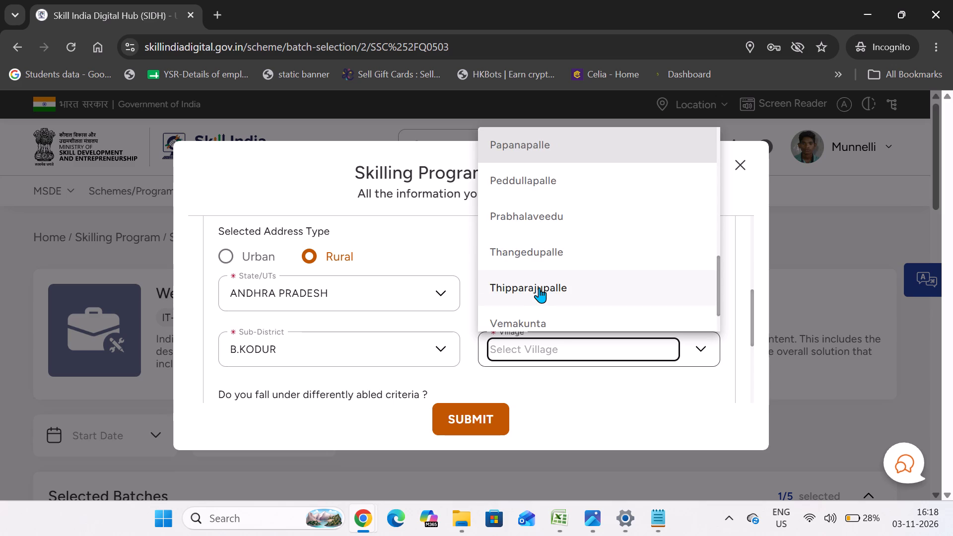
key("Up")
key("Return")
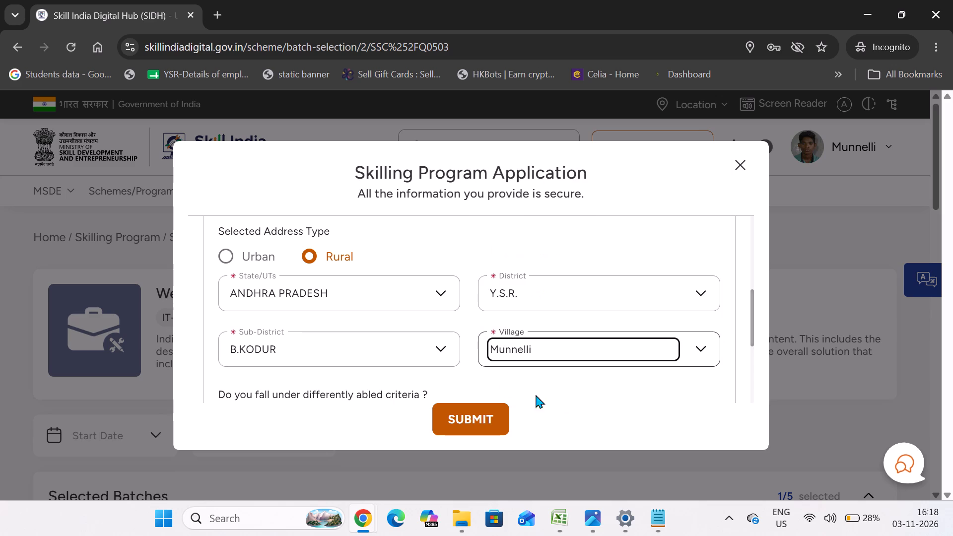
Fill in the Family section with the father's and mother's names and the marital status Single/Unmarried.
left_click_drag(752, 307, 757, 345)
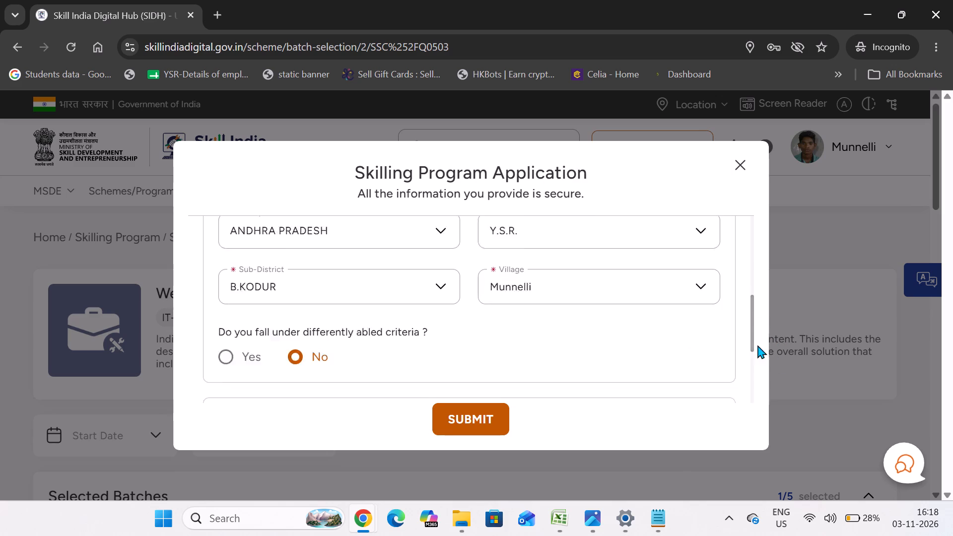
left_click_drag(757, 345, 758, 363)
left_click(229, 320)
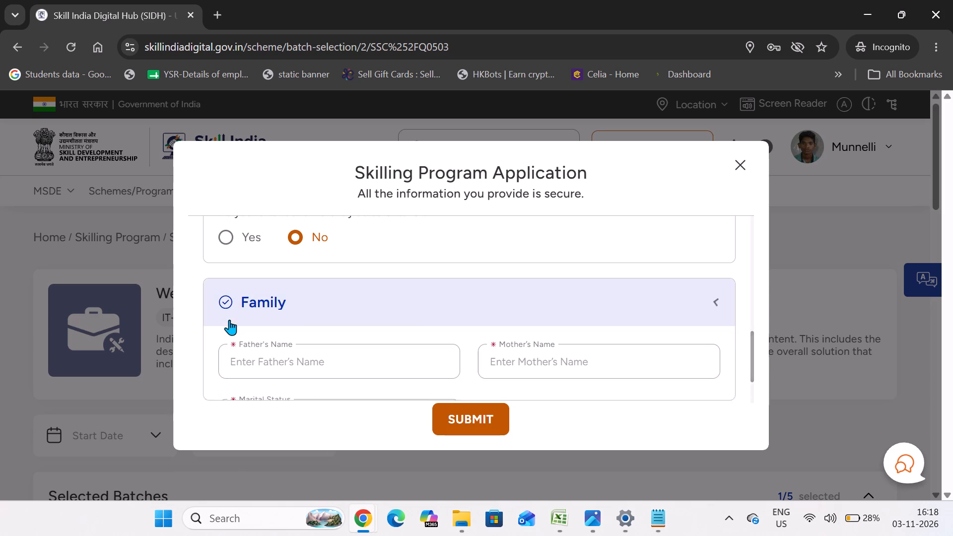
left_click(272, 350)
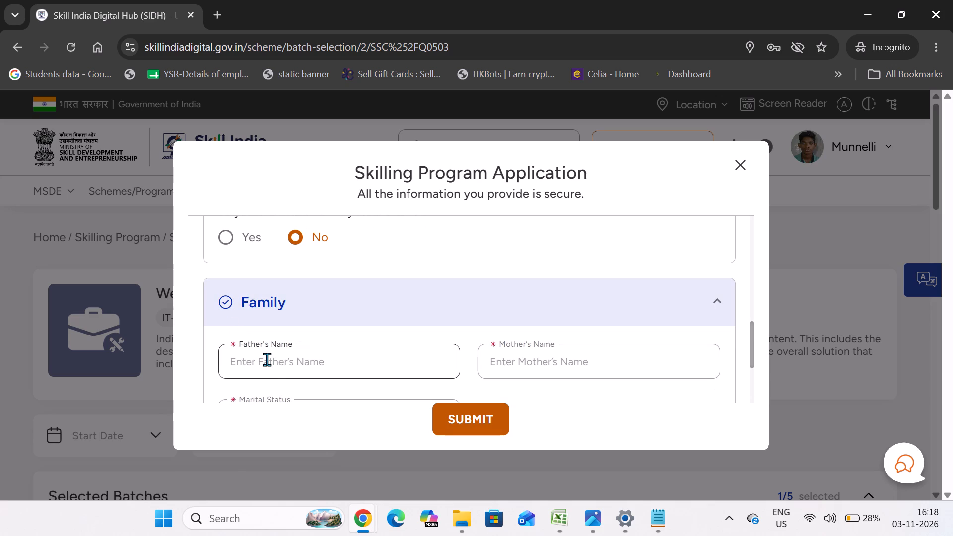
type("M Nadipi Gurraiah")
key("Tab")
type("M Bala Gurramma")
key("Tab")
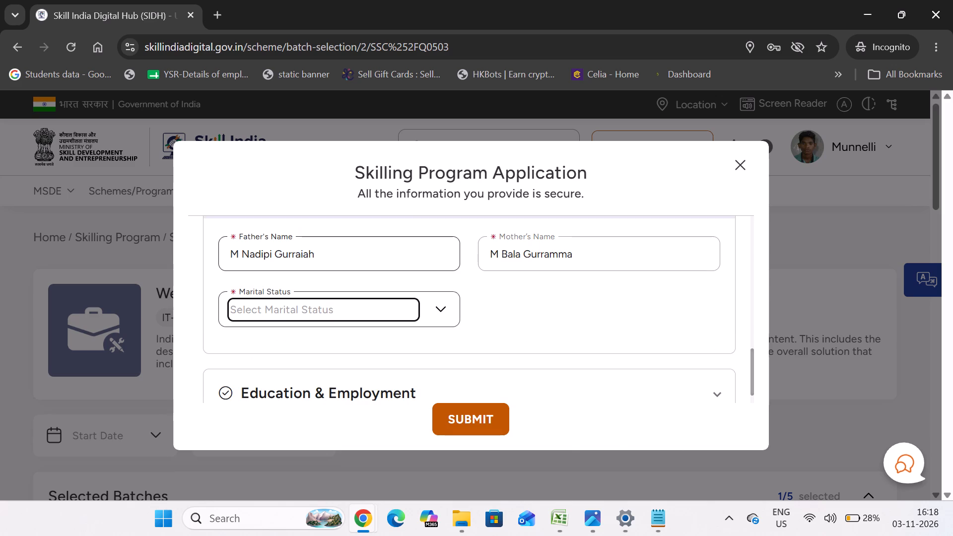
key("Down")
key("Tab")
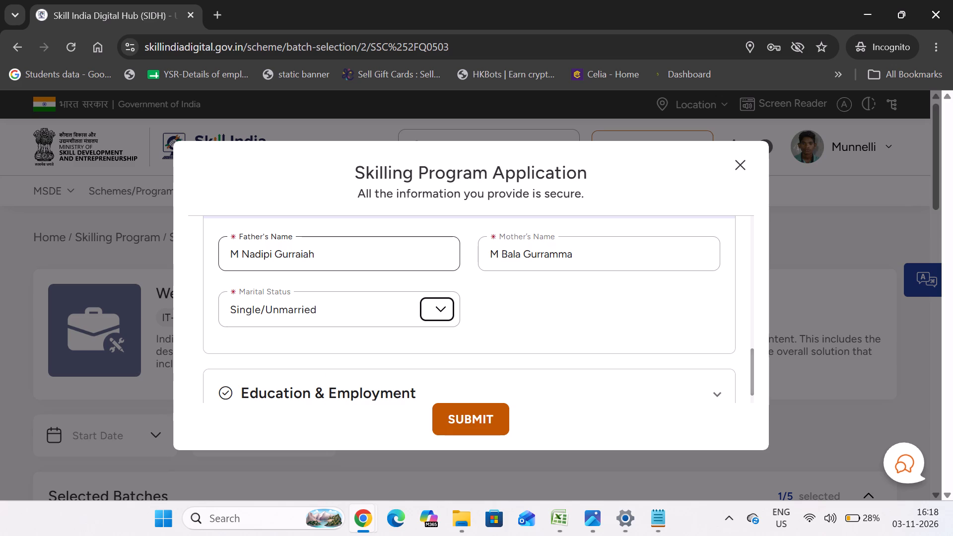
Complete Education & Employment with highest education Graduate, training status Fresher and Training Provider as how the applicant heard about the program.
left_click(576, 396)
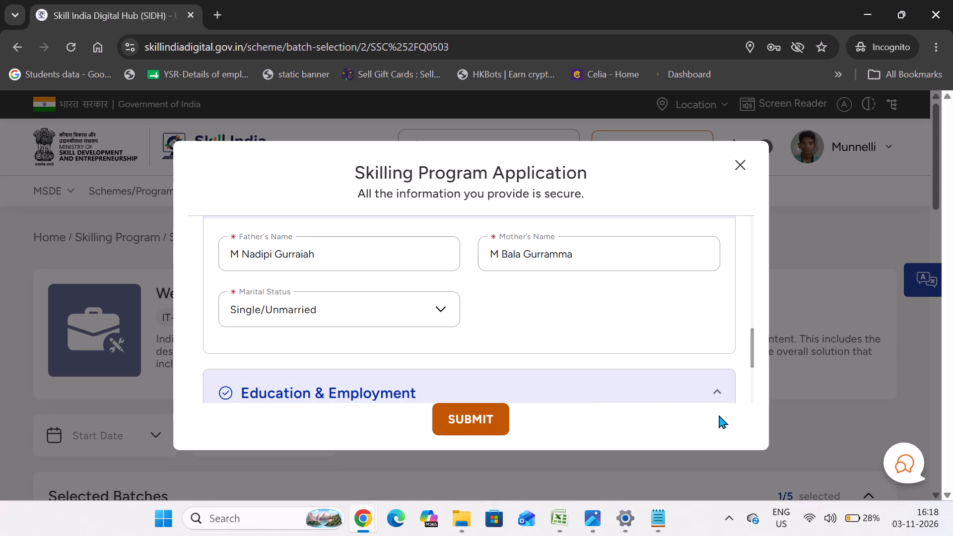
left_click(750, 377)
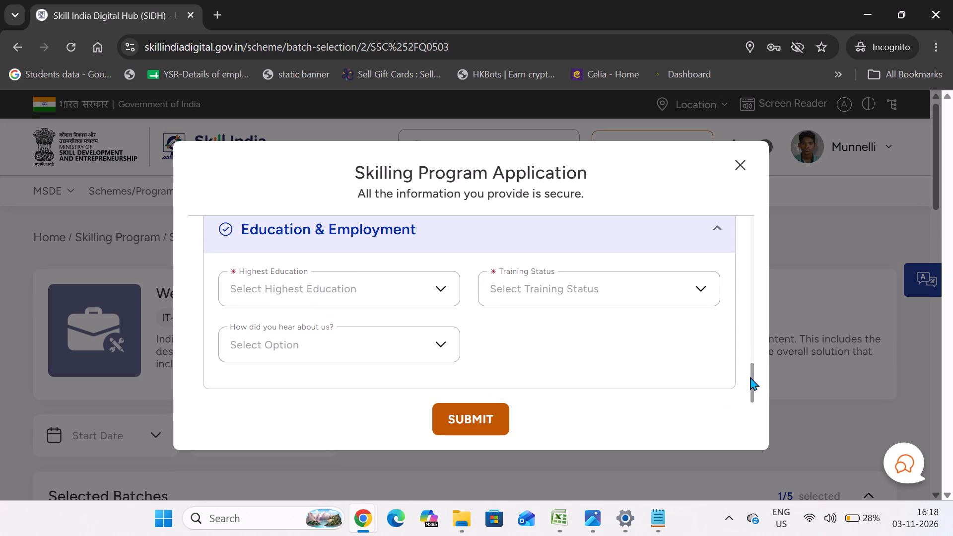
left_click(343, 290)
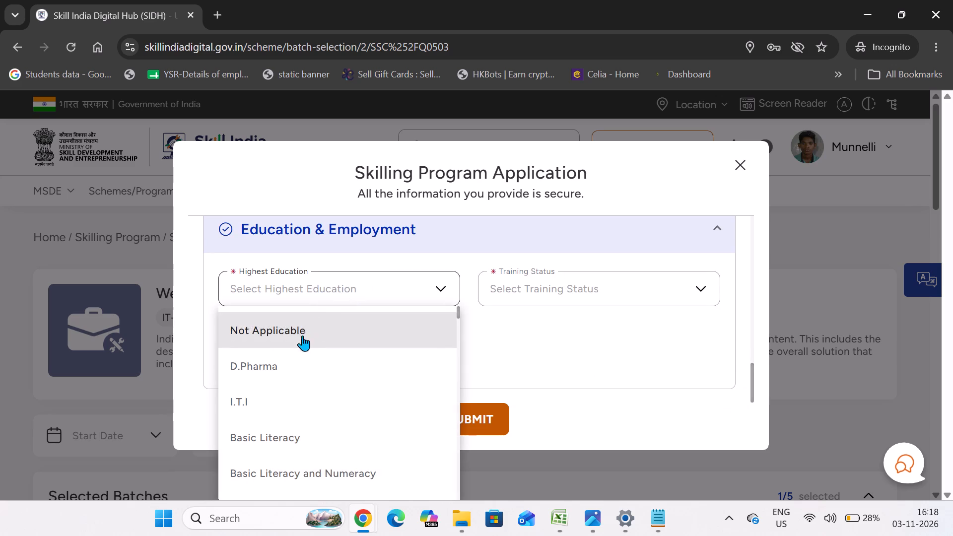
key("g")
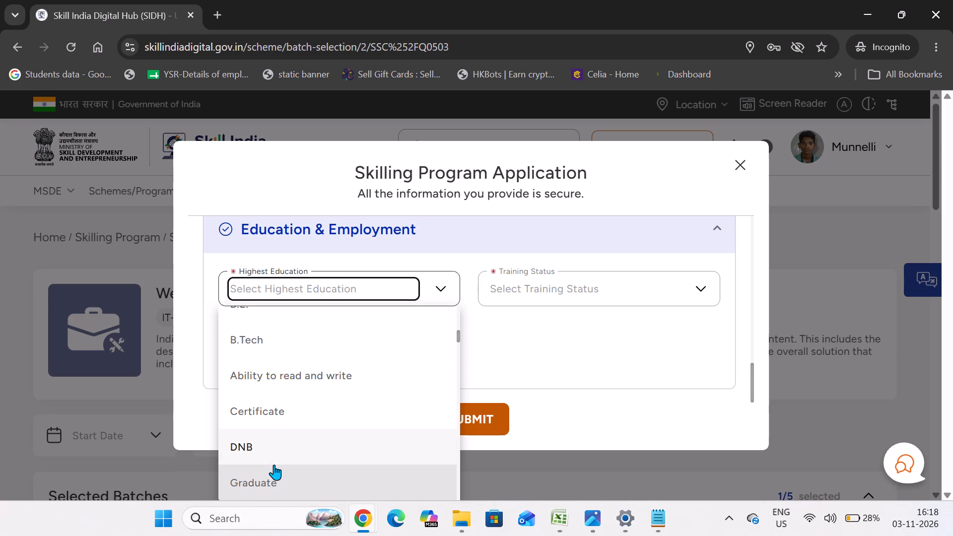
left_click(275, 483)
left_click(541, 290)
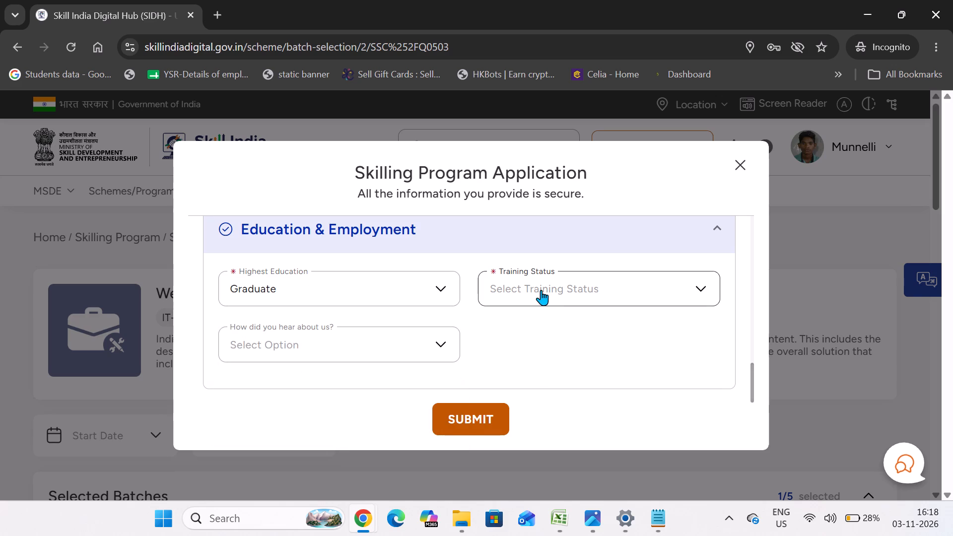
left_click(503, 334)
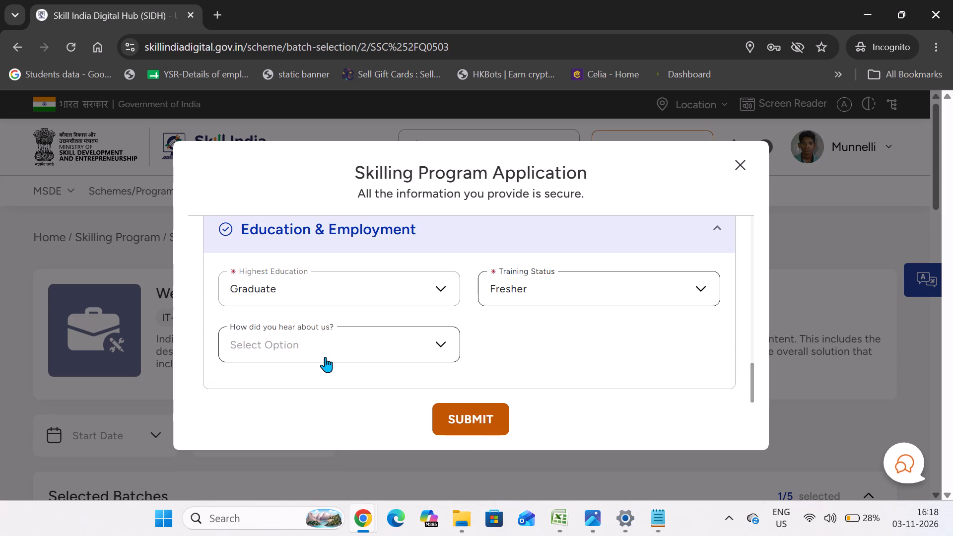
left_click(325, 357)
left_click(268, 215)
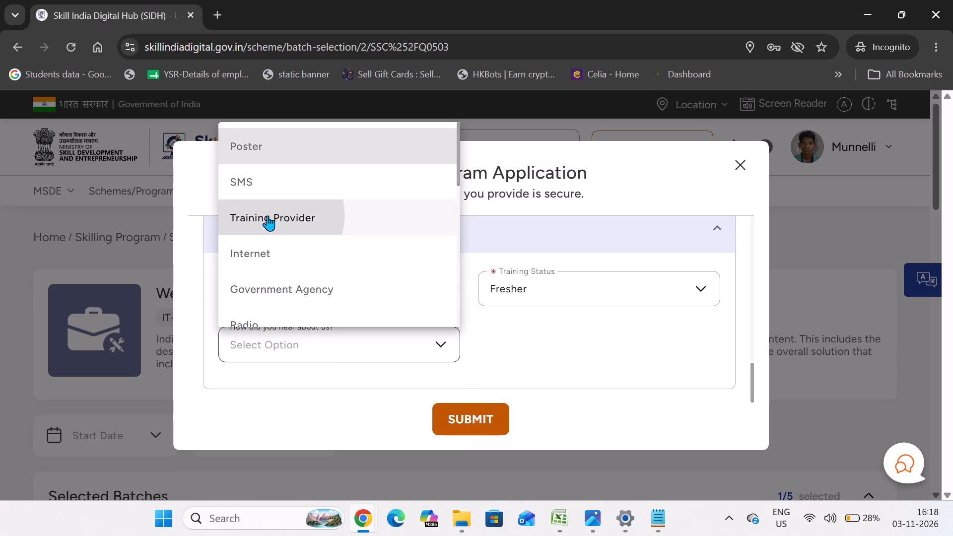
Submit the completed Skilling Program Application.
left_click(460, 416)
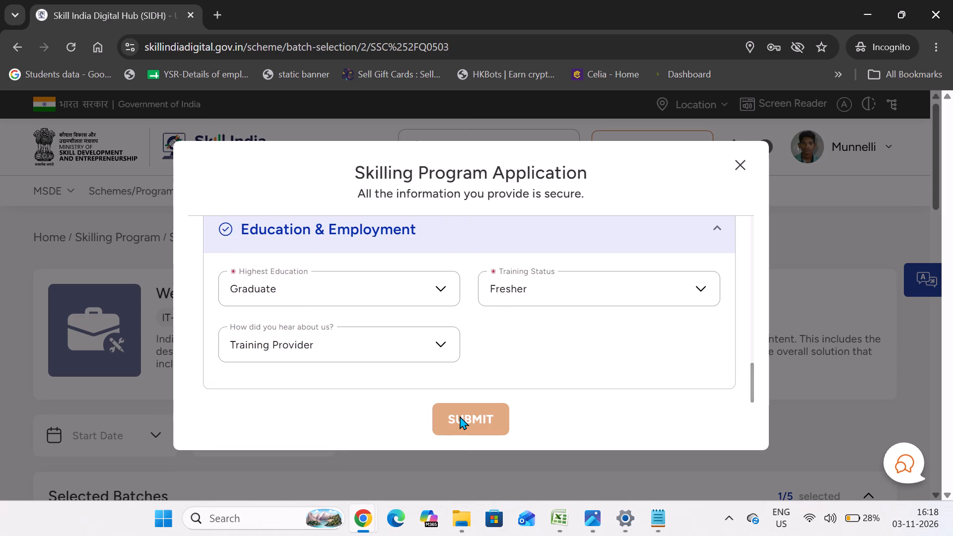
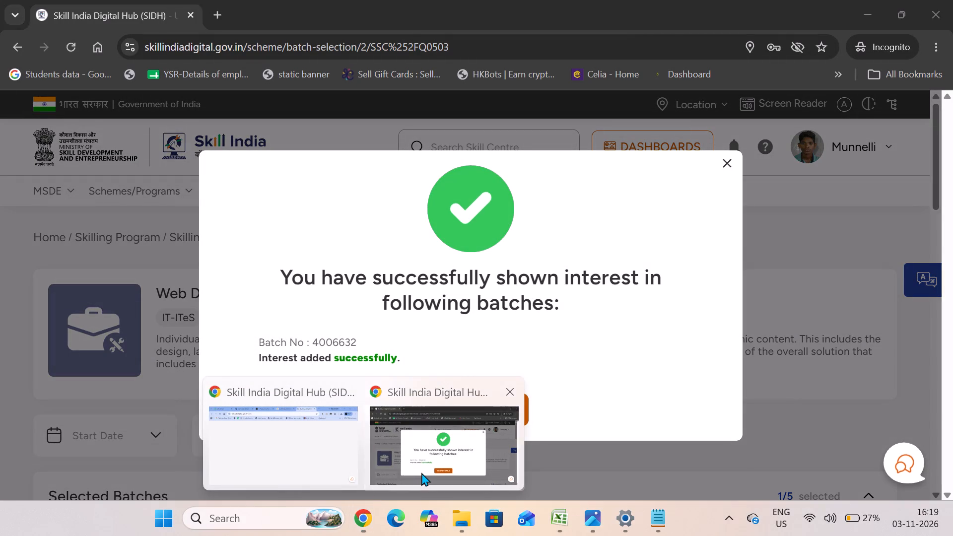
Open the Applied Batches page from the confirmation of interest in batch 4006632.
left_click(474, 398)
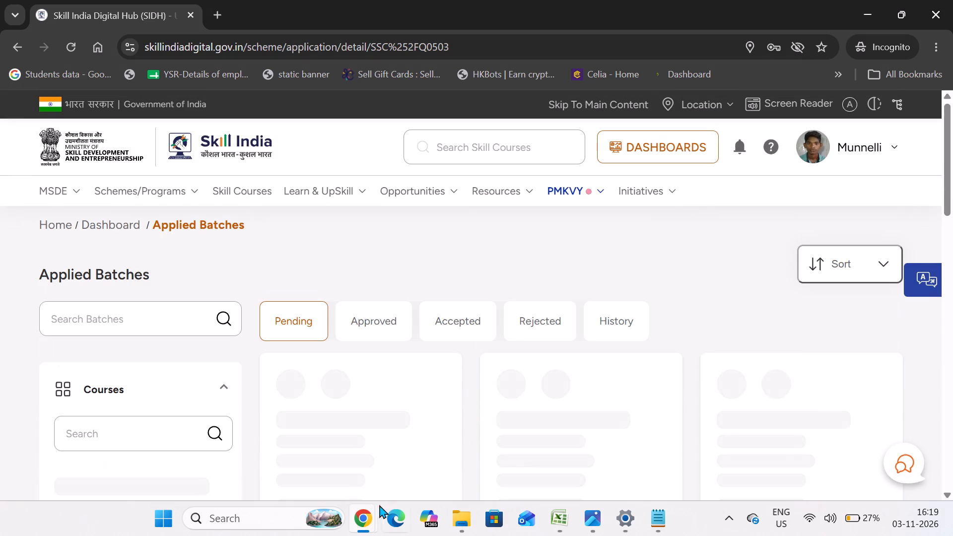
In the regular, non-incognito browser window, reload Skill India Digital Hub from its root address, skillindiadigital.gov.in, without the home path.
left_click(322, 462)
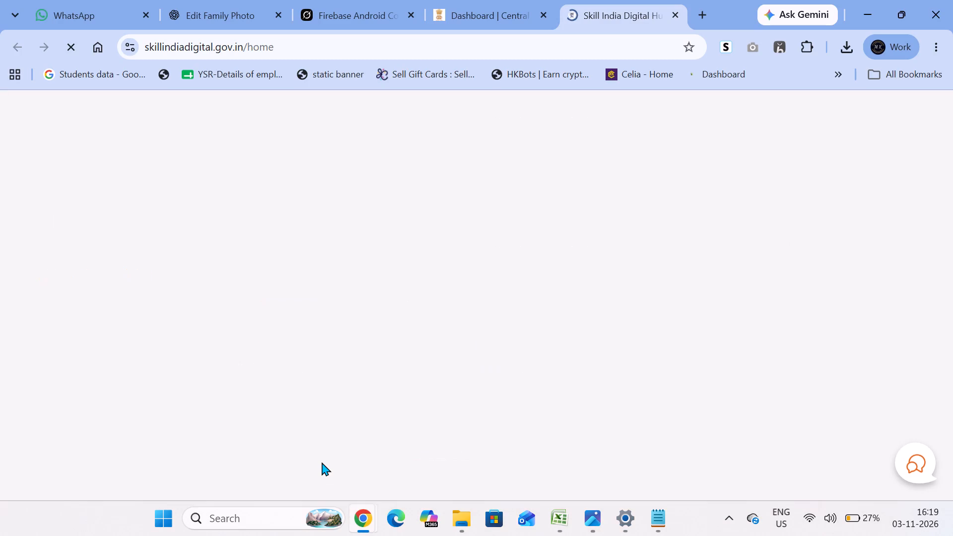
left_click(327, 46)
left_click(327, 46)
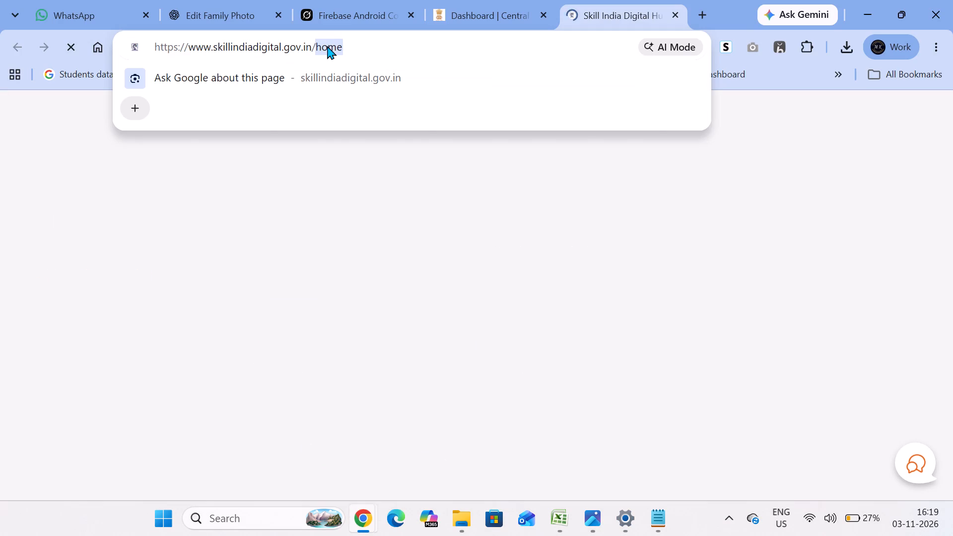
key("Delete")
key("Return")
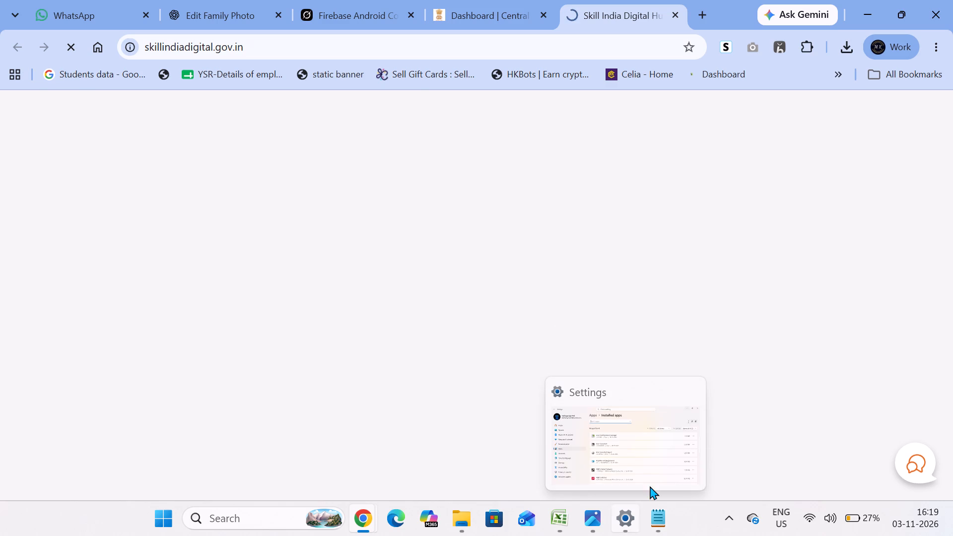
Close the Settings window.
left_click(688, 401)
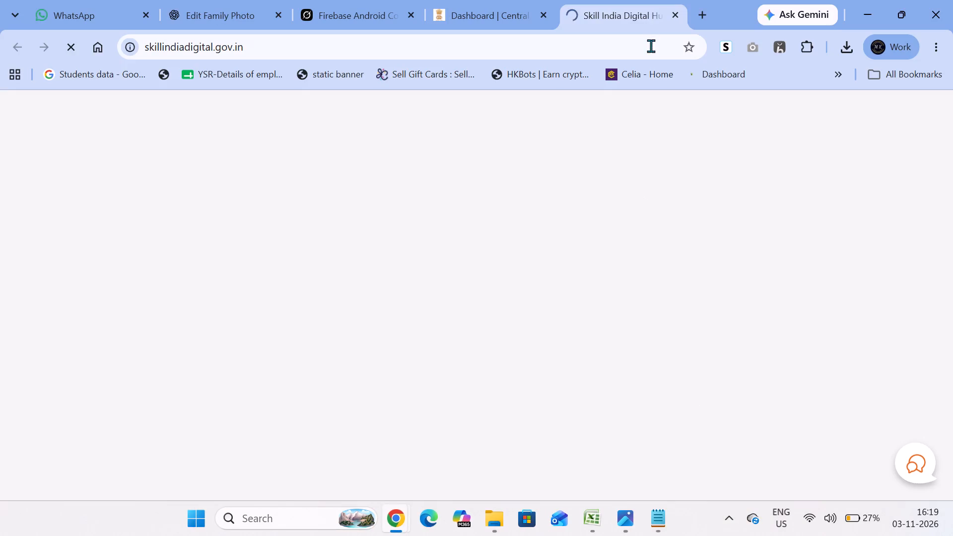
Replace the loading Skill India Digital Hub tab with a new one, opening the SID shortcut and following its home page to the relocated login.
left_click(679, 17)
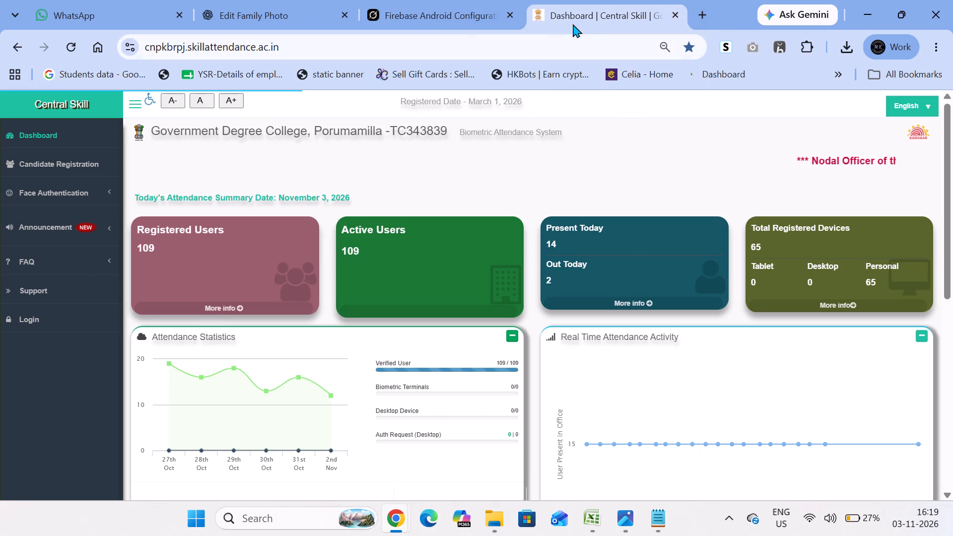
left_click(700, 16)
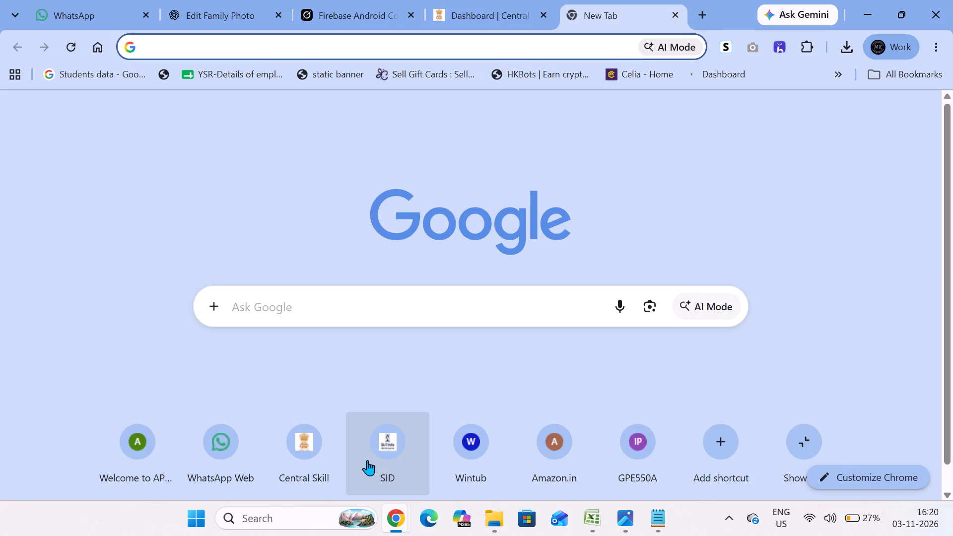
left_click(367, 460)
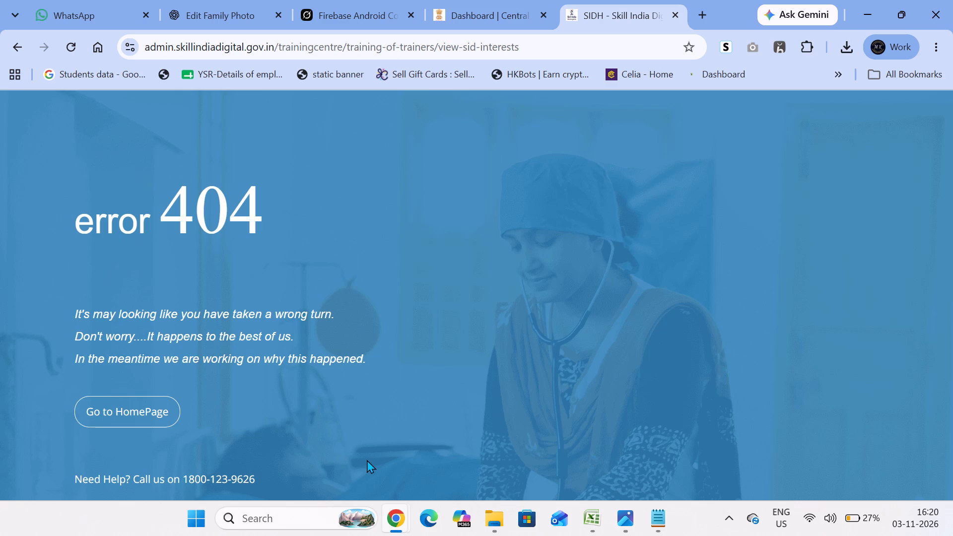
left_click(147, 421)
left_click(633, 363)
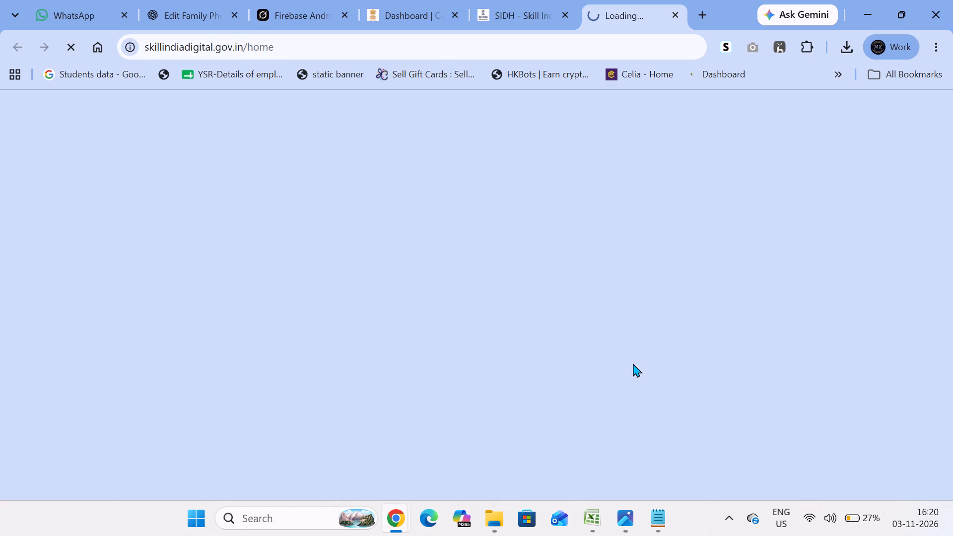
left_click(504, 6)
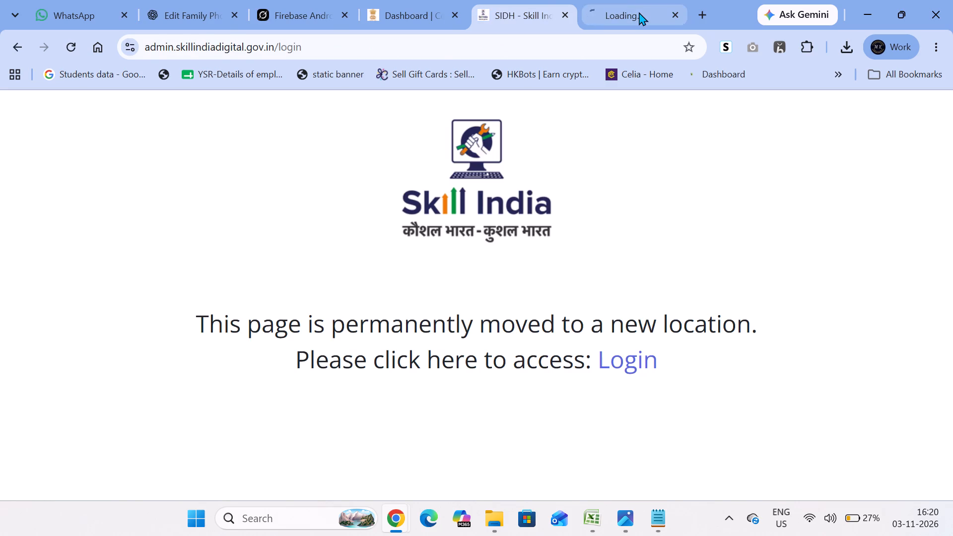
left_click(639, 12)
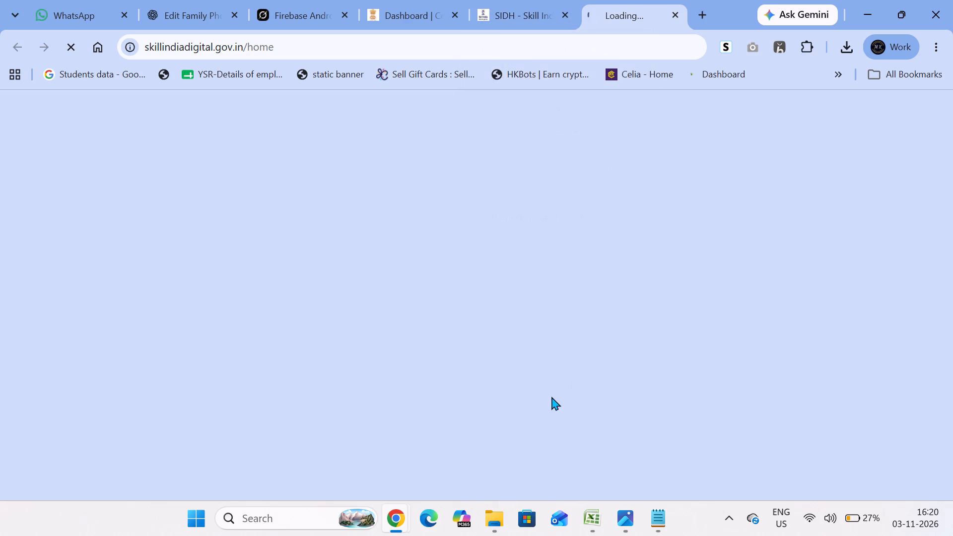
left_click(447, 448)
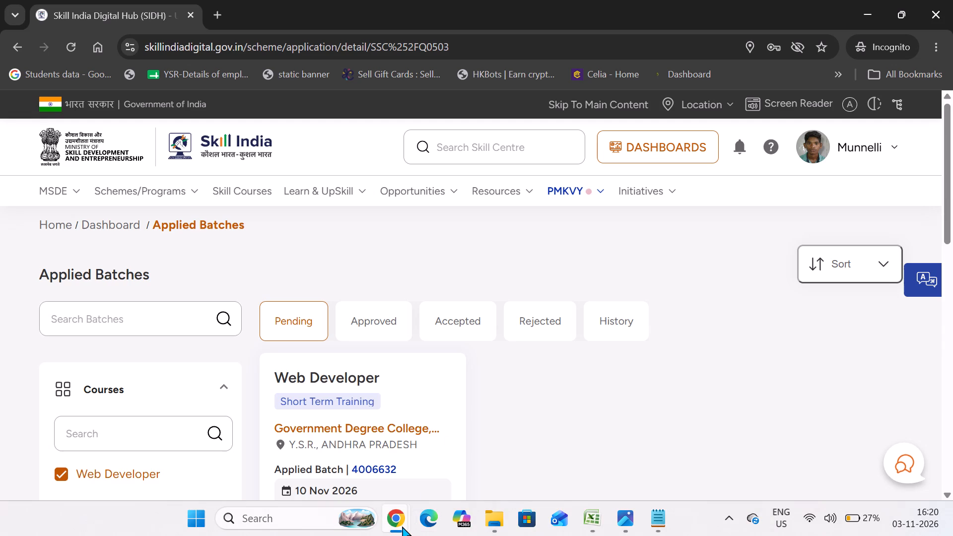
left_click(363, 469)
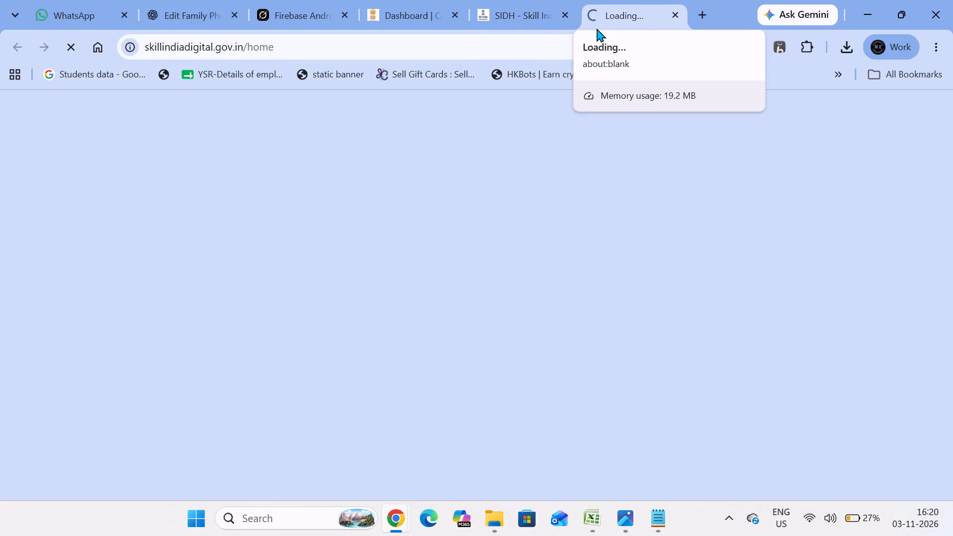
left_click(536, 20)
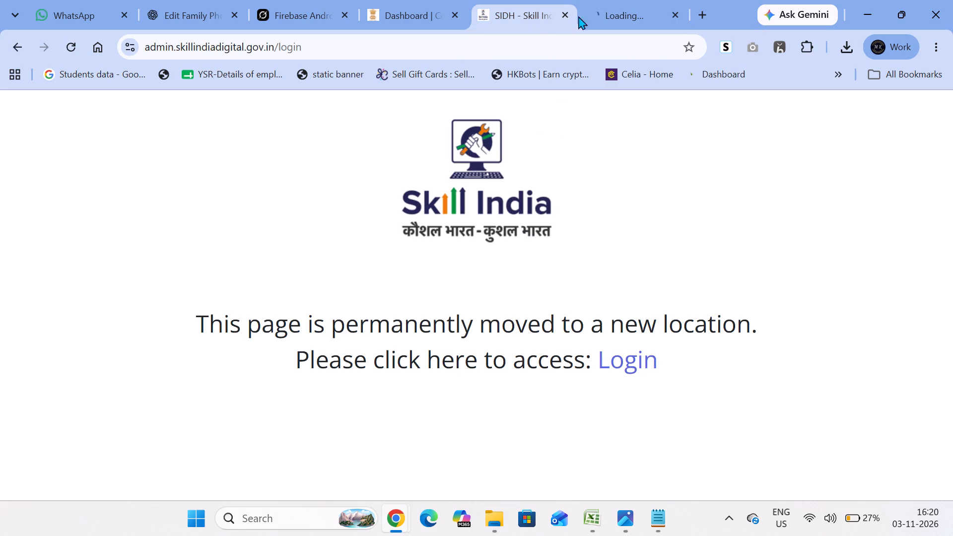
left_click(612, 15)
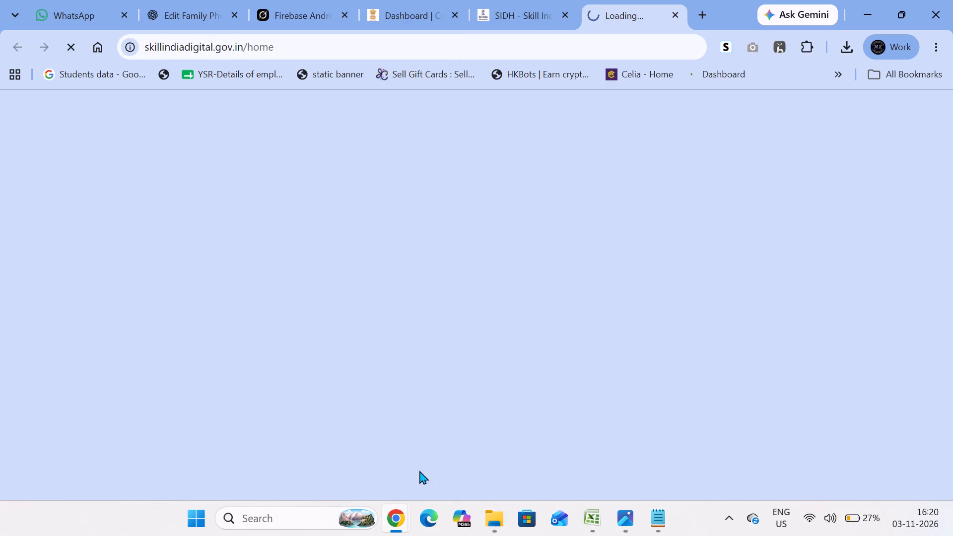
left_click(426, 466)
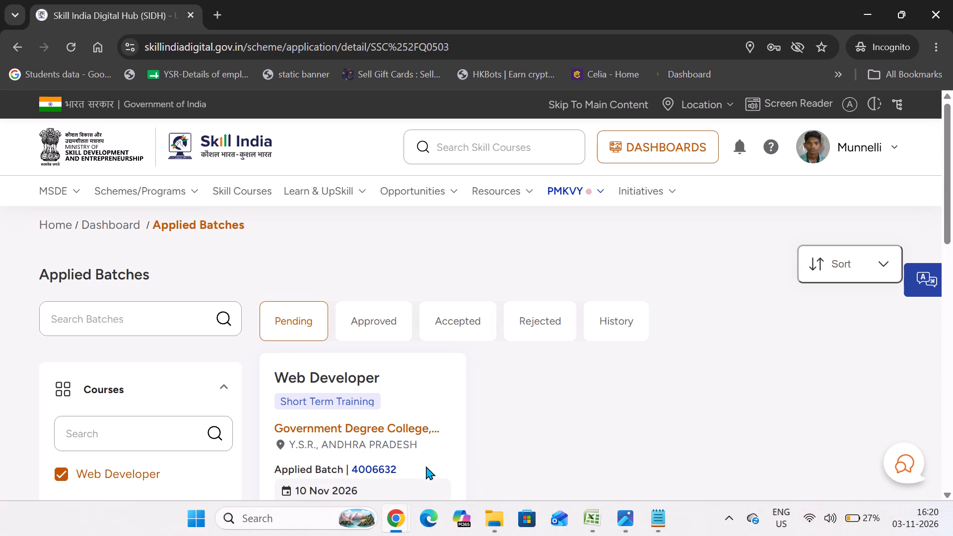
Switch to the regular, non-incognito browser window and bring up the SIDH tab showing the moved login page.
left_click(356, 477)
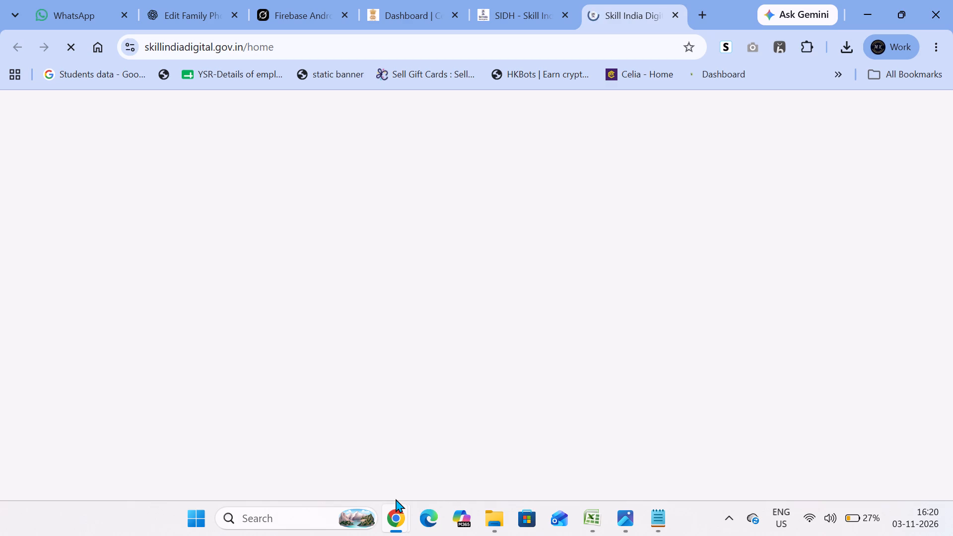
left_click(541, 18)
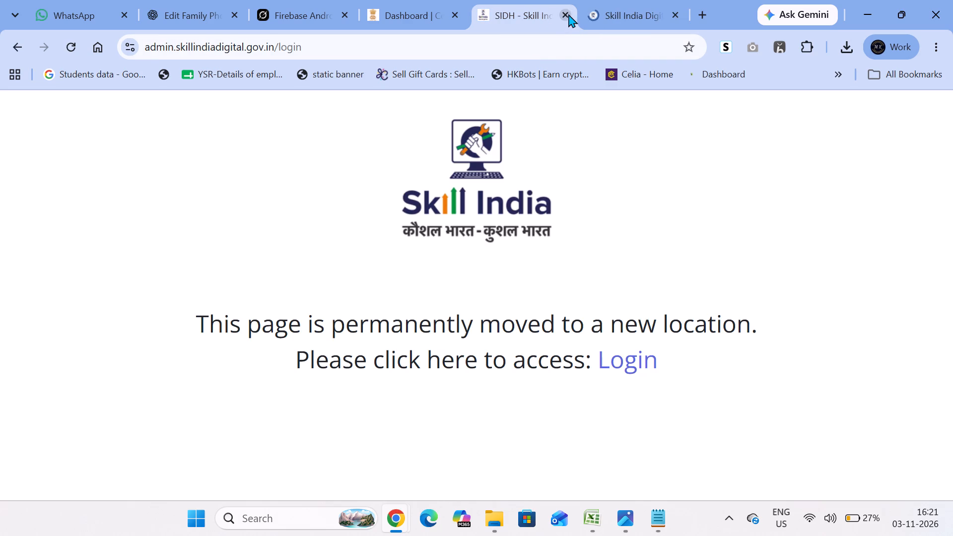
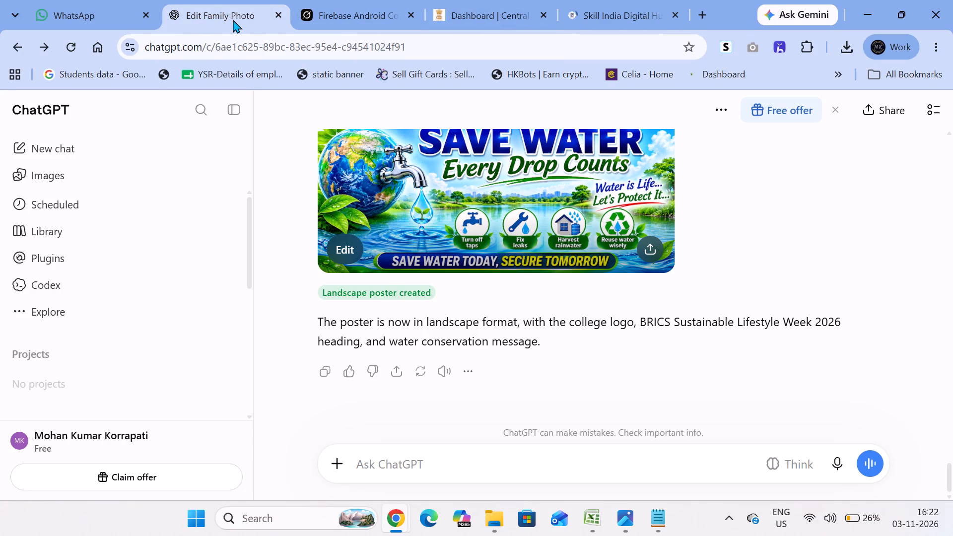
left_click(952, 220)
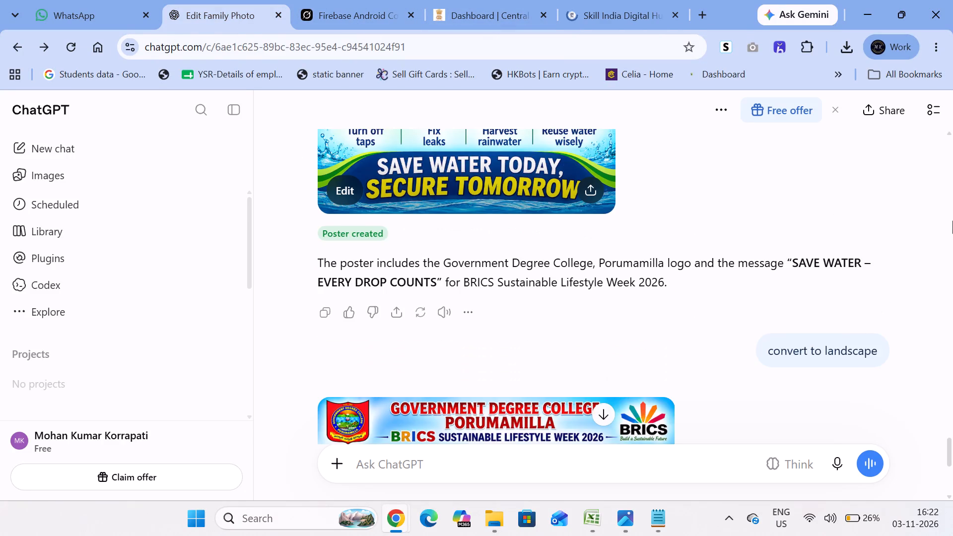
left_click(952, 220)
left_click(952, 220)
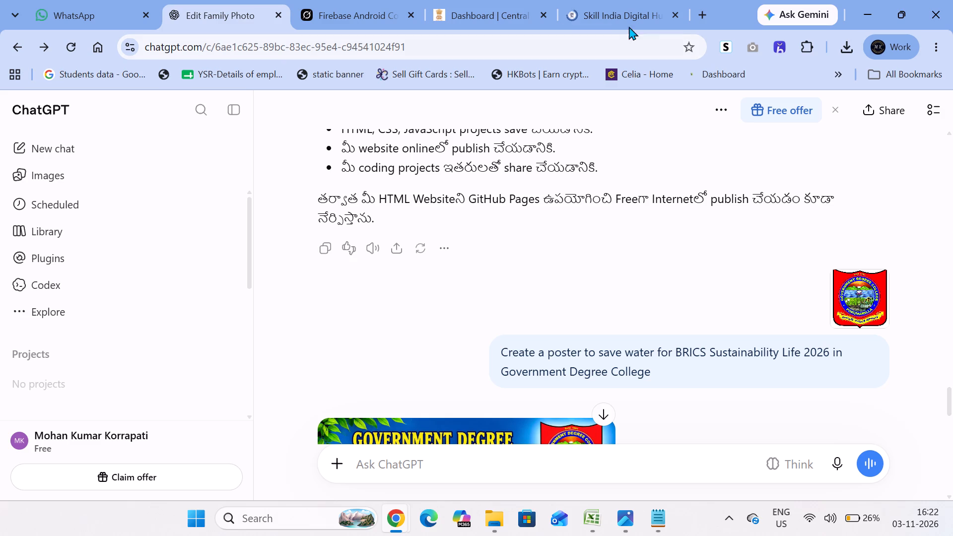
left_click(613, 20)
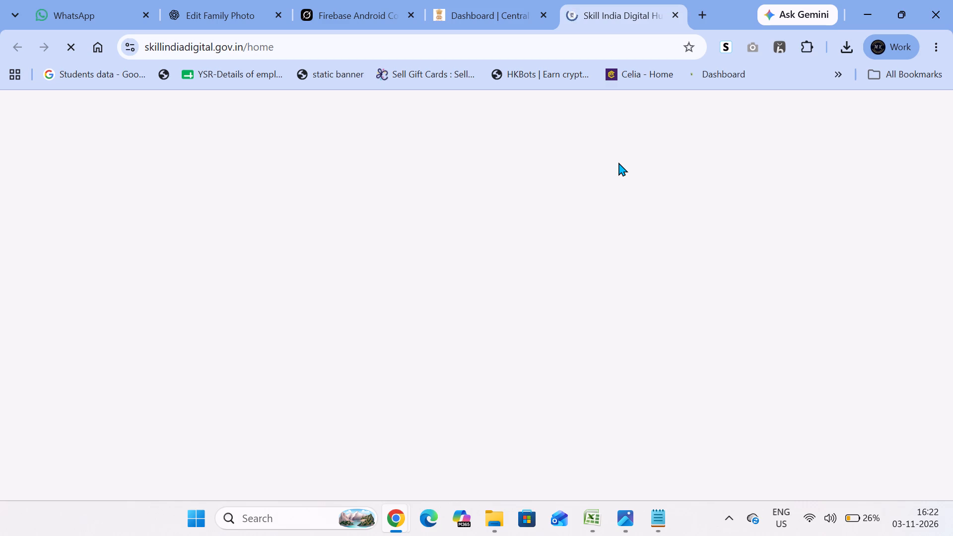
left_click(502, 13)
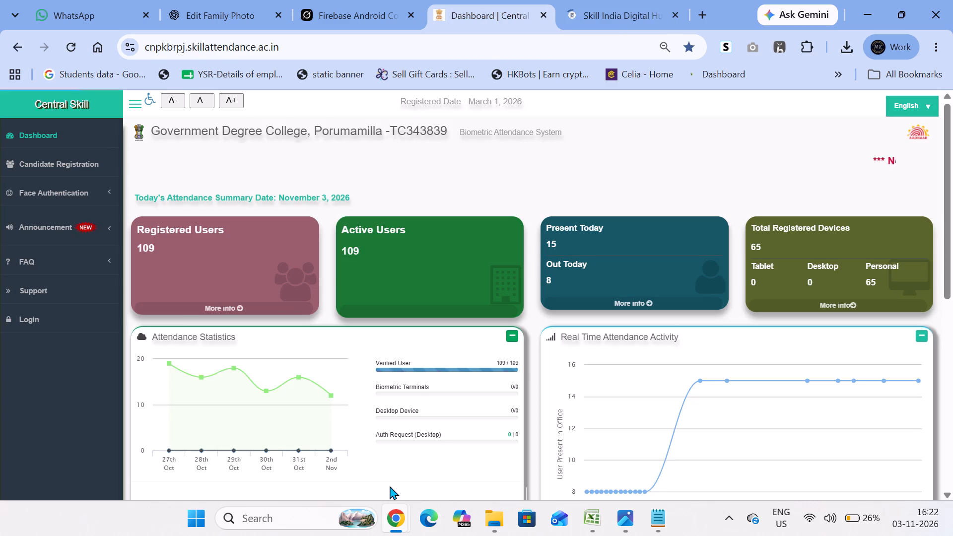
In the incognito window, compare the Approved and Pending lists on the Applied Batches page.
left_click(457, 458)
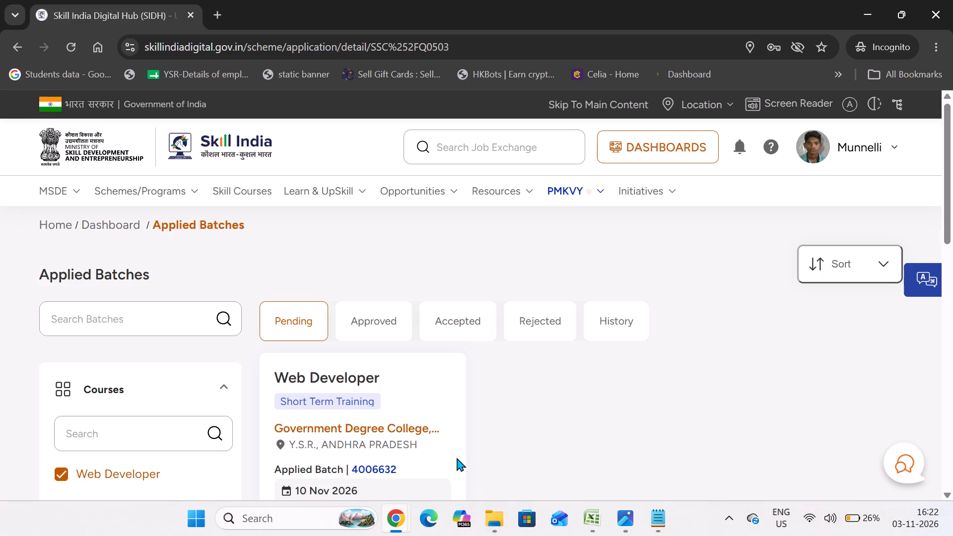
left_click(365, 328)
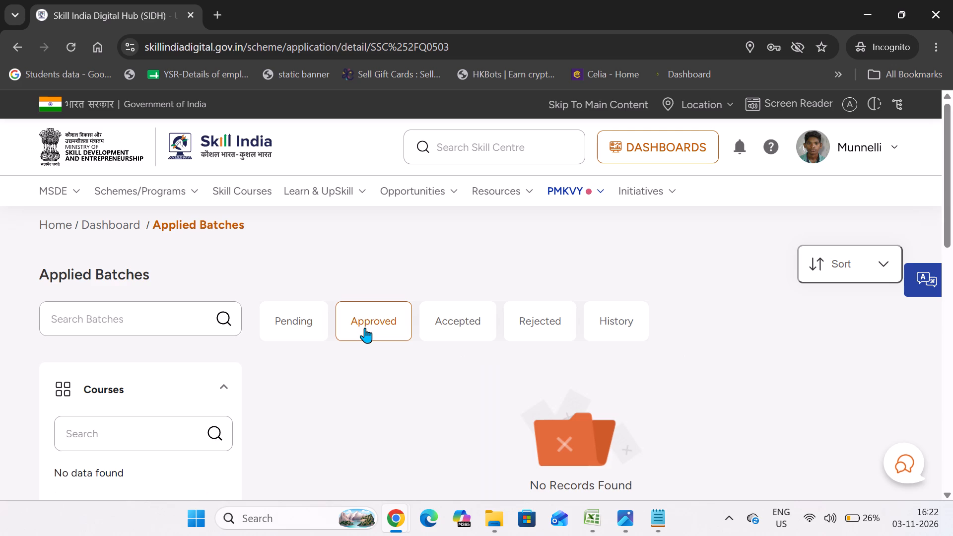
left_click(291, 322)
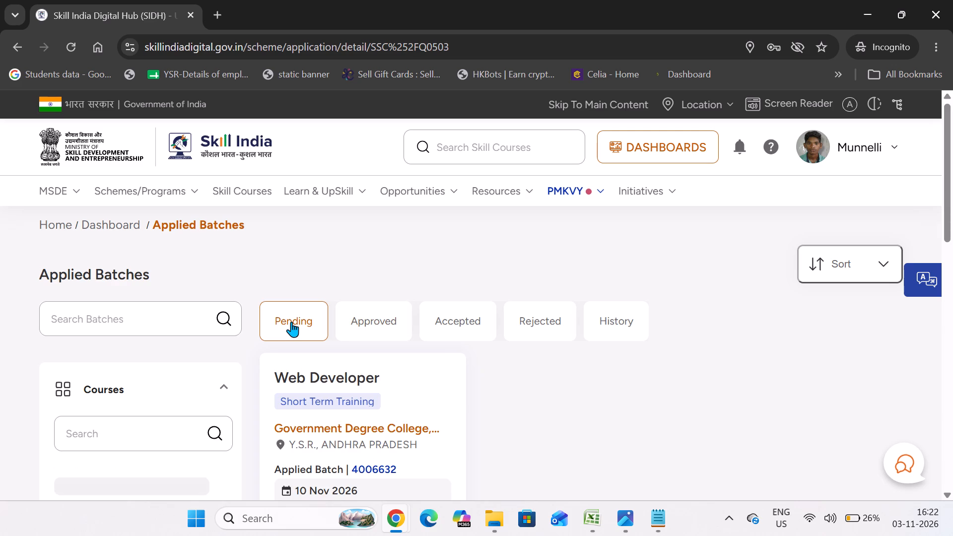
left_click(351, 330)
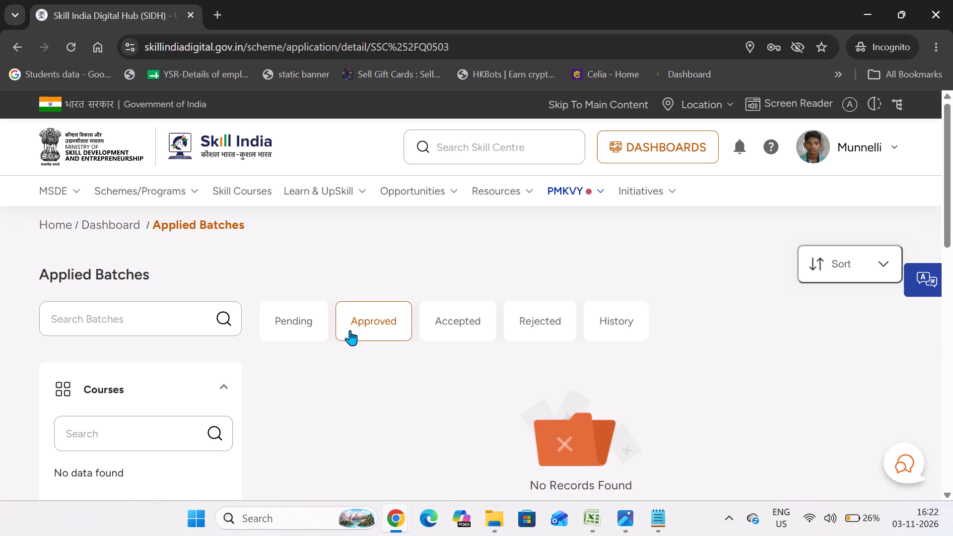
left_click(289, 324)
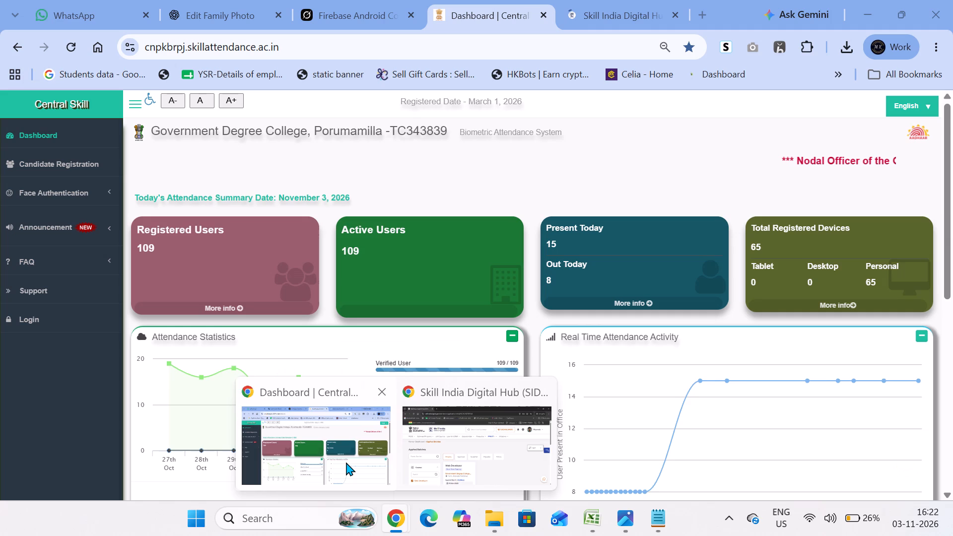
Back in the regular window, check the Skill India Digital Hub tab and refresh the Central Skill attendance dashboard.
left_click(346, 462)
left_click(633, 26)
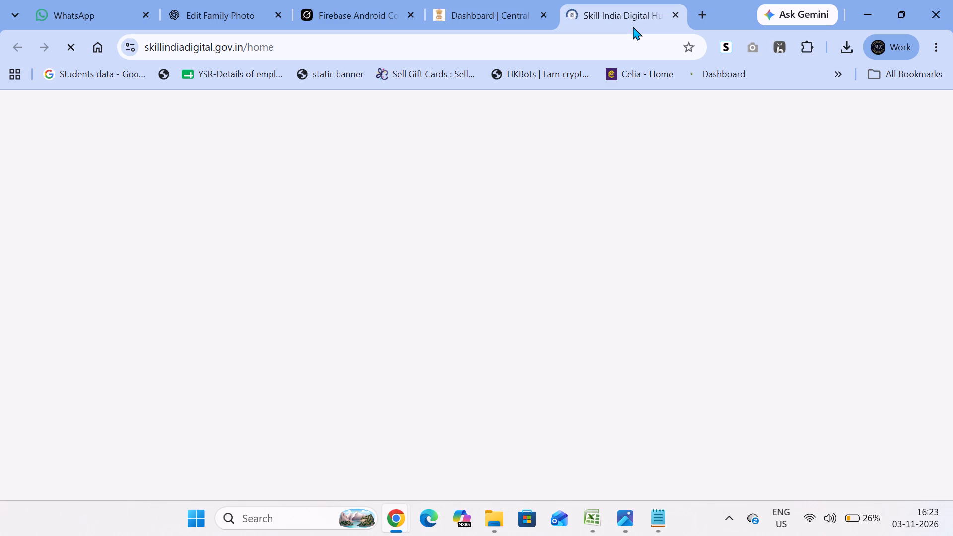
left_click(498, 3)
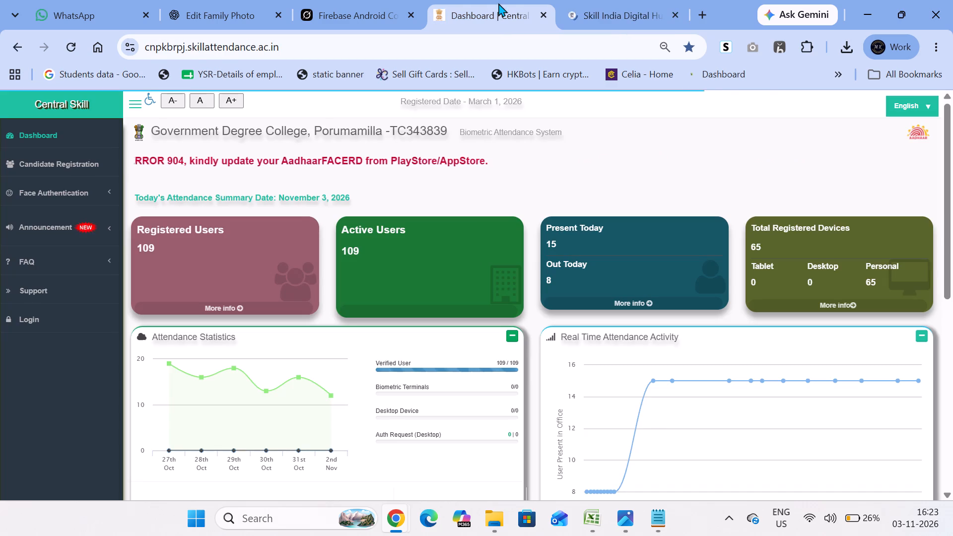
left_click(574, 6)
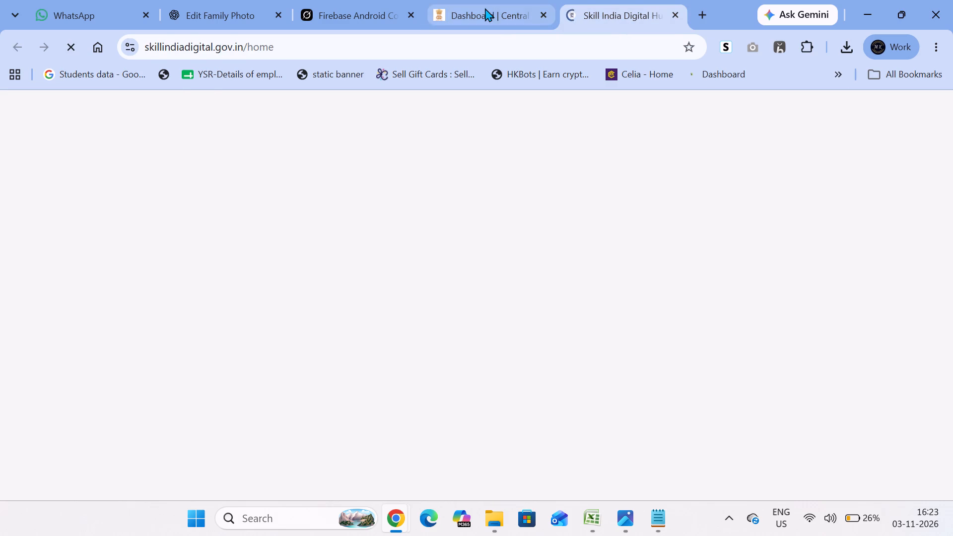
left_click(485, 8)
left_click(76, 135)
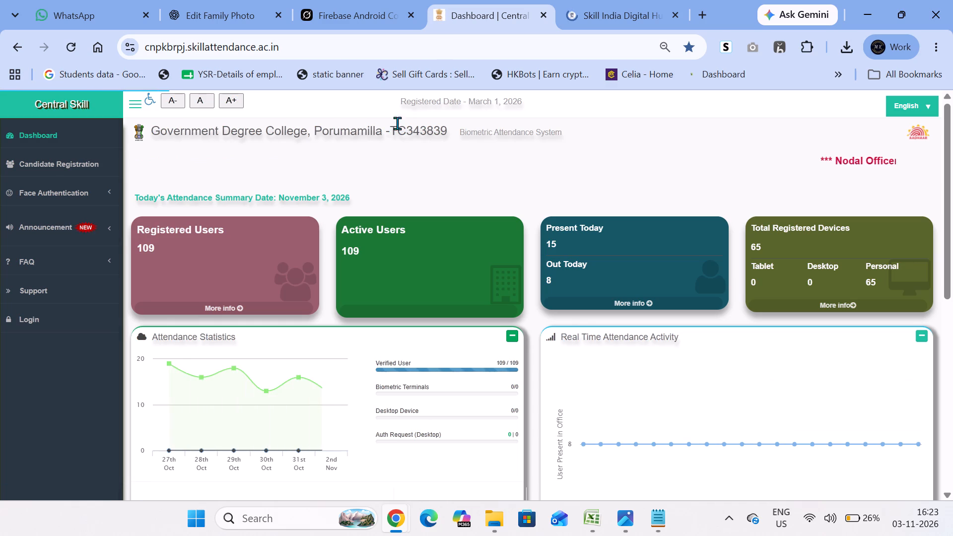
Open the Google Sheet "PMKVY 4.0 - 2nd Sanctioned Target - 6265" in a new tab.
left_click(693, 12)
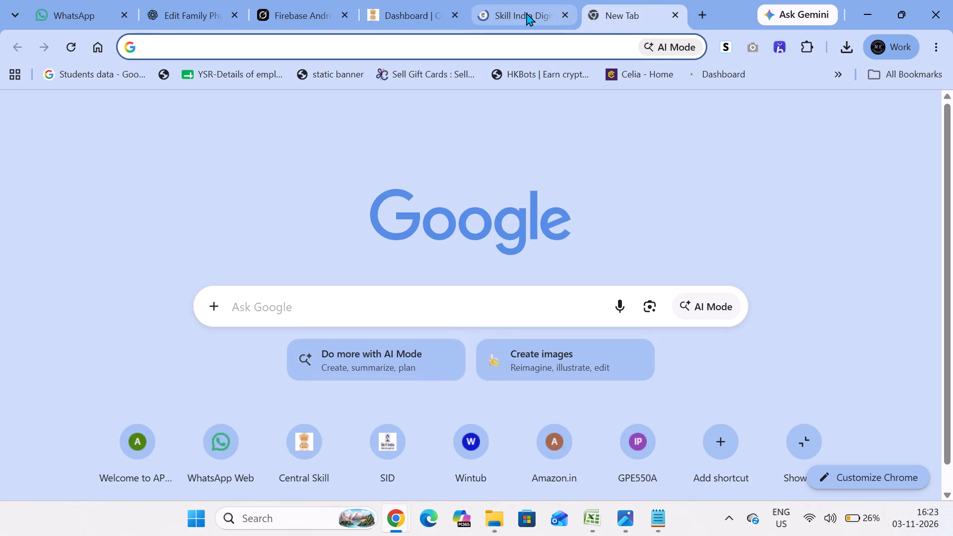
left_click(526, 12)
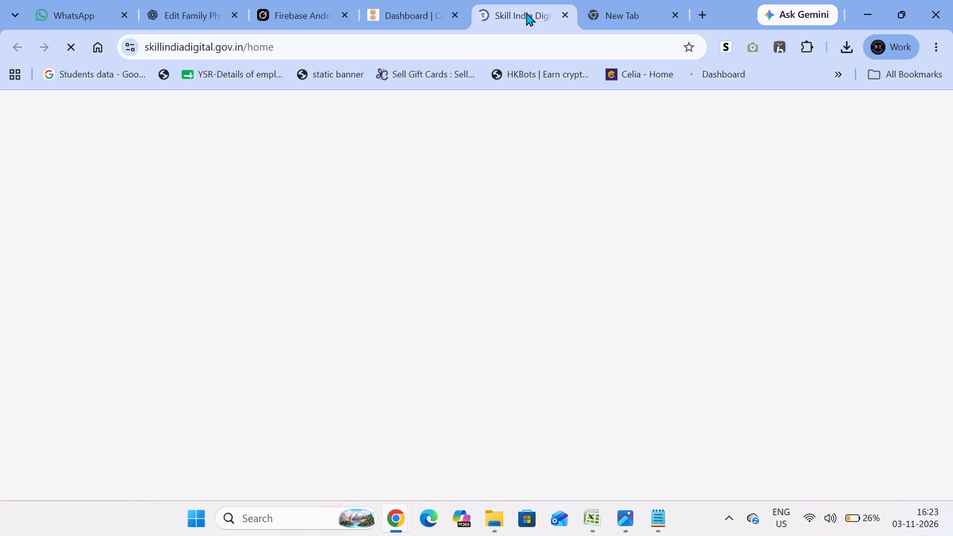
left_click(628, 21)
left_click(550, 50)
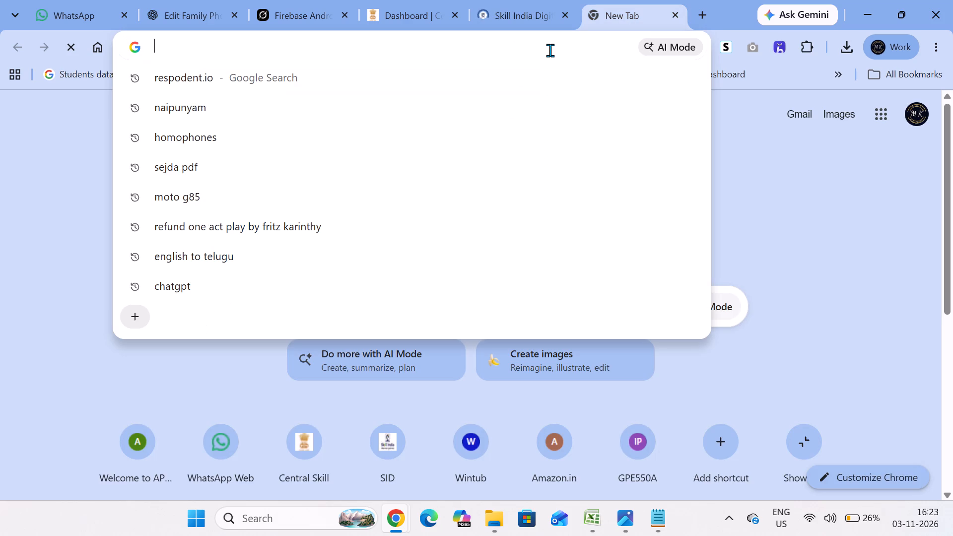
key("c")
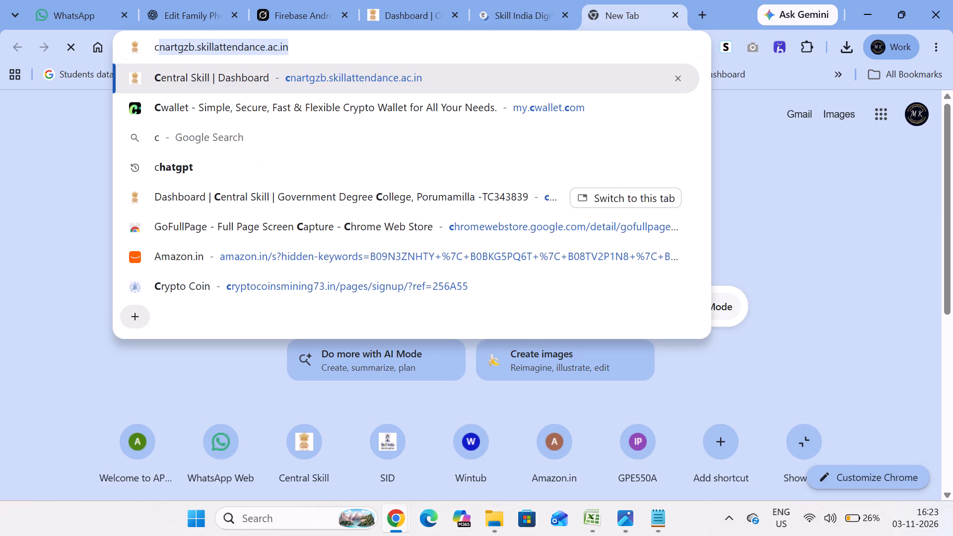
key("BackSpace")
key("BackSpace")
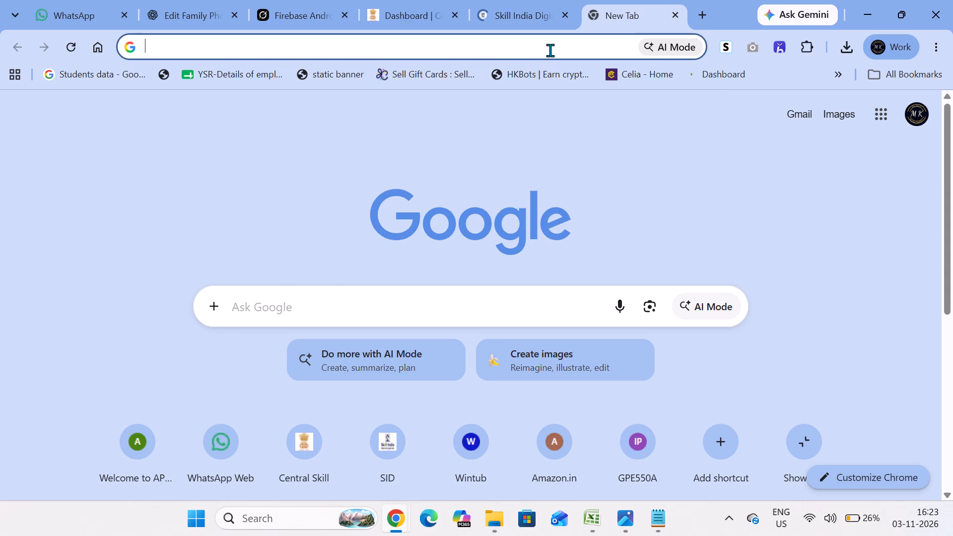
key("p")
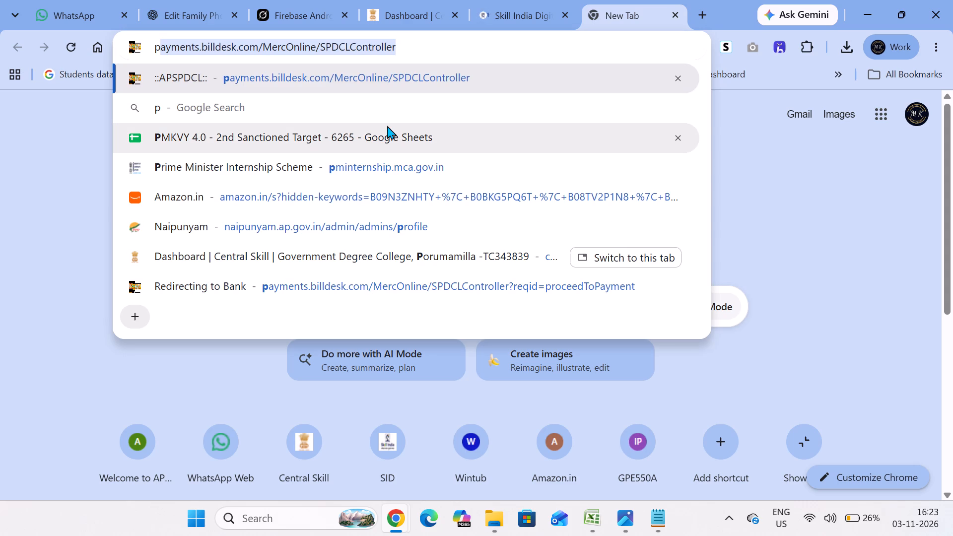
left_click(387, 126)
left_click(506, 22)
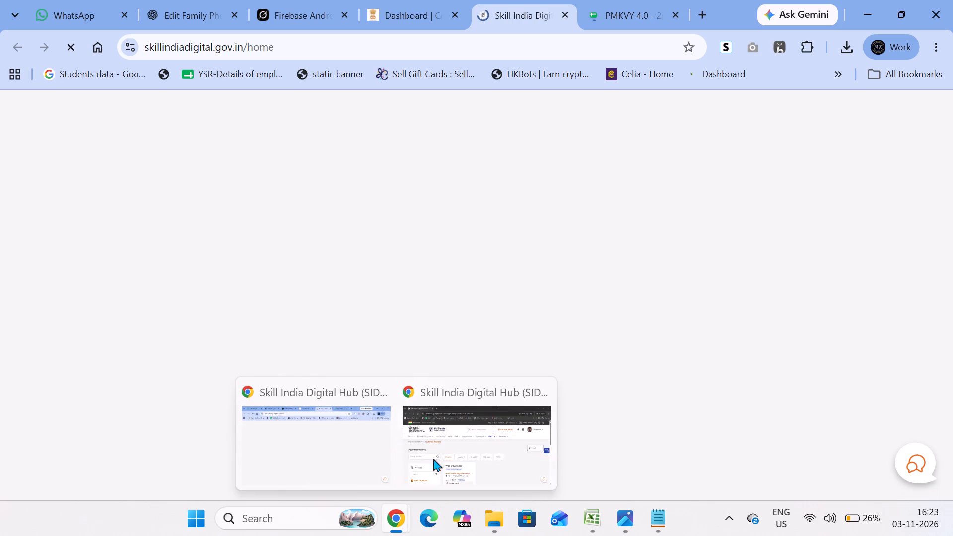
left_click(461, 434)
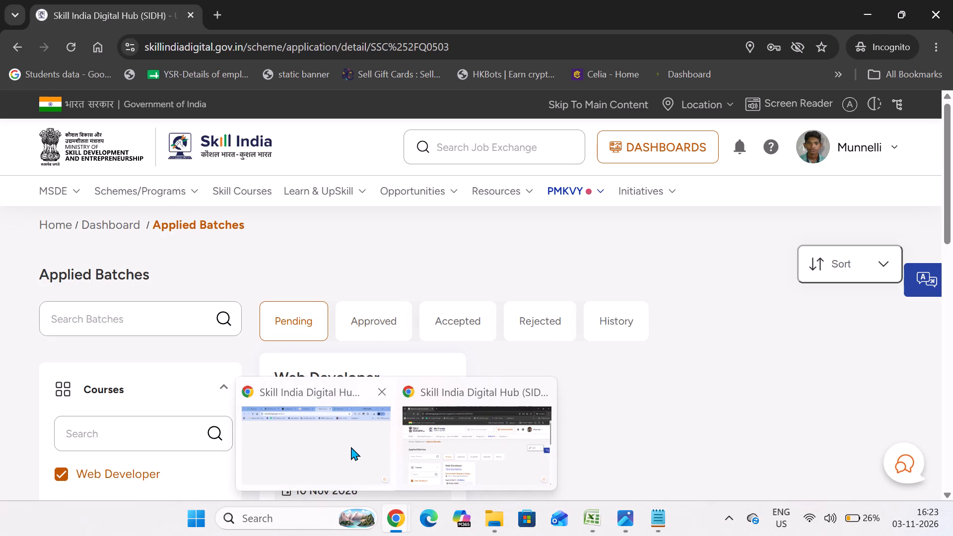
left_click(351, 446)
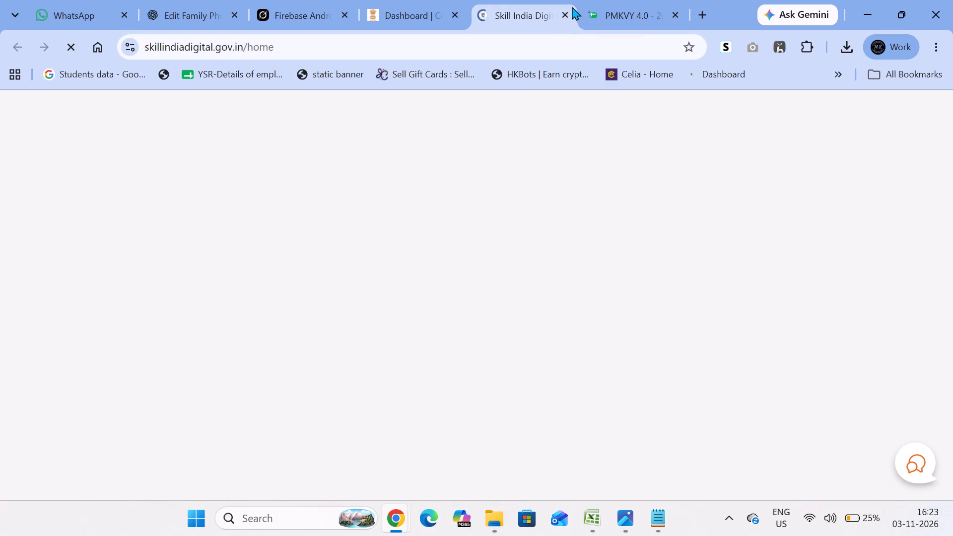
In the 6265 Daily Attendence sheet, locate the Government Degree College, Porumamilla row for Junior Software Developer and select its district cell.
left_click(607, 28)
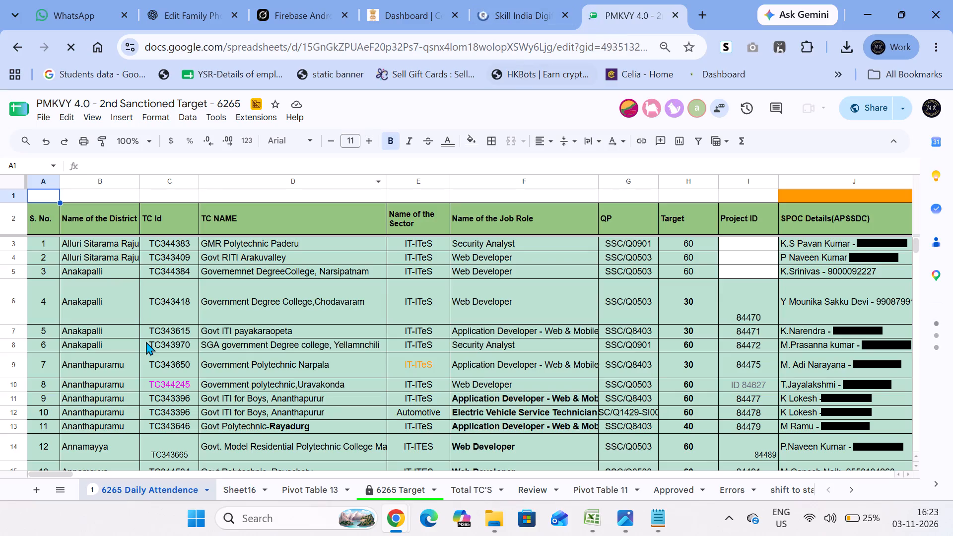
left_click(109, 343)
key("Down")
key("Down")
key("Down")
key("Down")
key("Down")
key("Down")
key("Down")
key("Down")
key("Down")
key("Down")
key("Down")
key("Down")
key("Down")
key("Down")
key("Down")
key("Down")
key("Down")
key("Down")
key("Down")
key("Down")
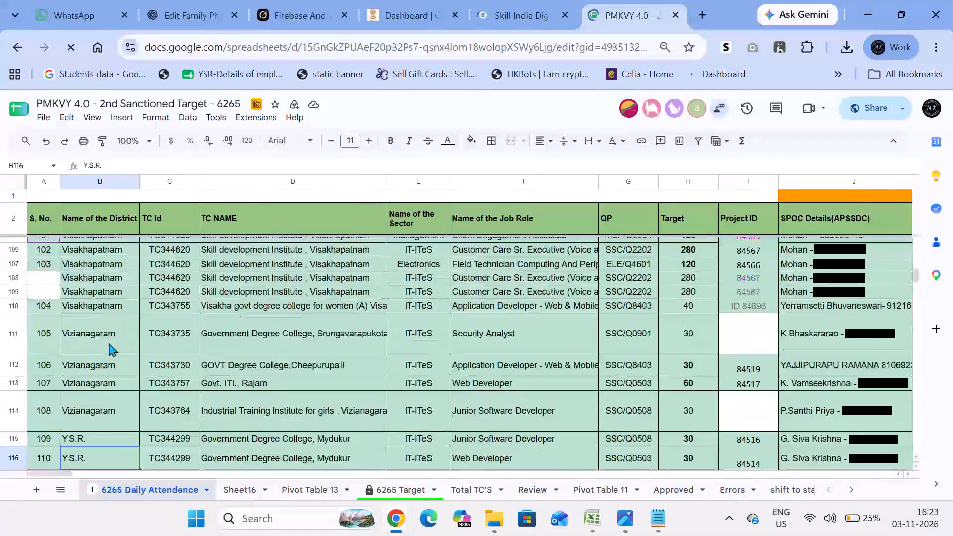
key("Up")
key("Up")
key("Up")
key("Up")
key("Up")
key("Up")
key("Up")
key("Up")
key("Up")
key("Up")
key("Up")
key("Up")
key("Up")
key("Up")
key("Up")
key("Up")
key("Up")
key("Up")
key("Up")
key("Up")
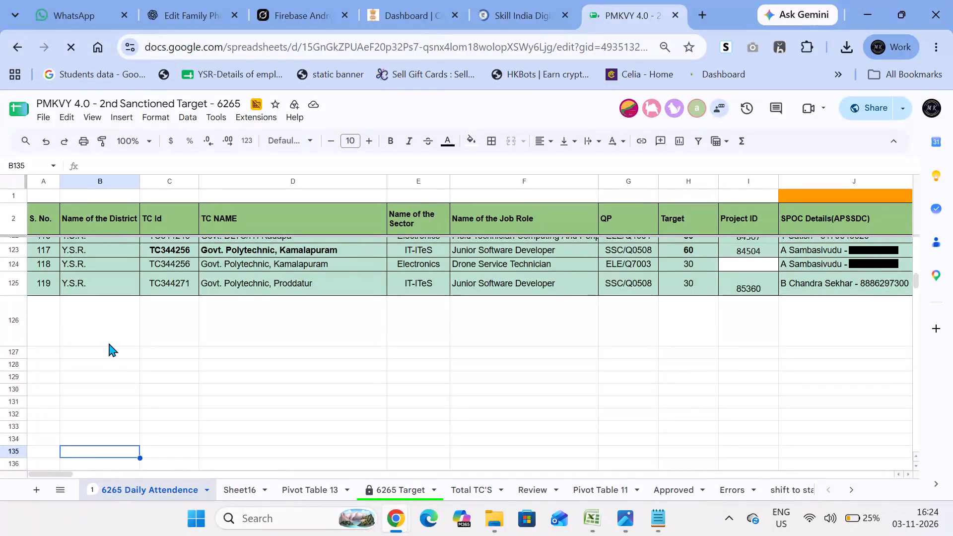
key("Down")
key("Down")
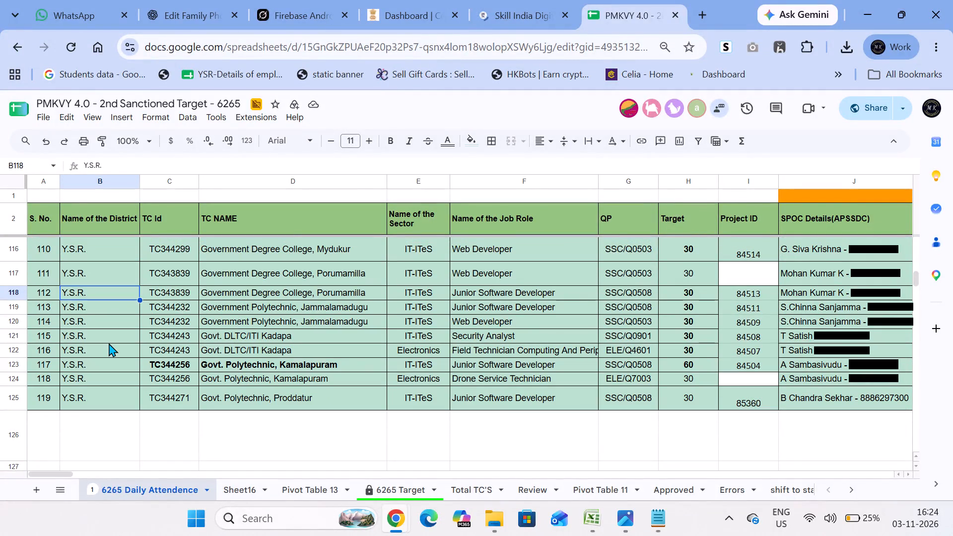
In row 118 for Porumamilla's Junior Software Developer batch, enter 16 candidates present and trainer present 1 under 03-11-2026.
key("Right")
key("Right")
key("Right")
key("Right")
key("Right")
key("Right")
key("Right")
key("Right")
key("Right")
key("Right")
key("Right")
key("Right")
key("Right")
key("Right")
key("Right")
key("Right")
key("Right")
key("Right")
key("Right")
key("Right")
key("Right")
key("Right")
key("Right")
key("Right")
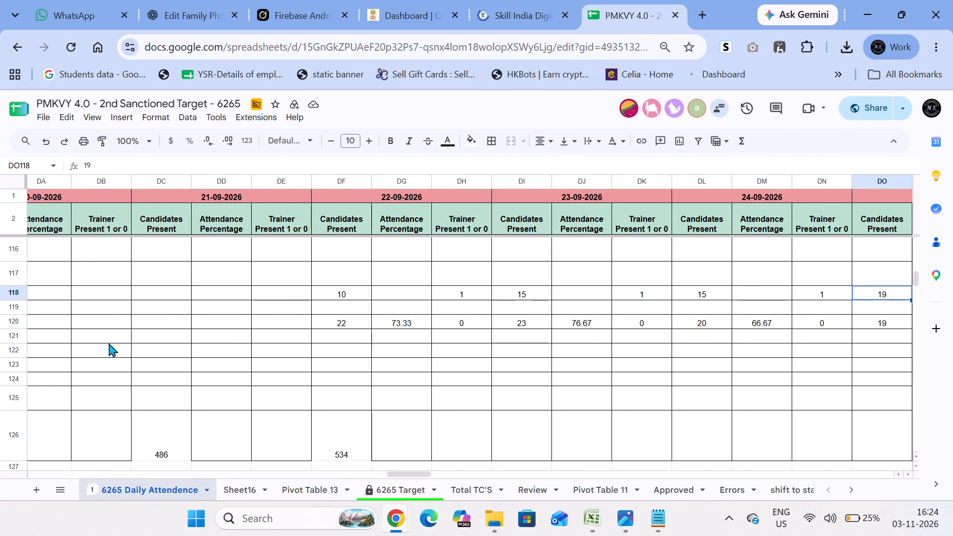
key("Right")
key("Right")
key("Right")
key("Right")
key("Right")
key("Right")
key("Right")
key("Right")
key("Right")
key("Right")
key("Right")
key("Right")
key("Right")
key("Right")
key("Right")
key("Right")
key("Right")
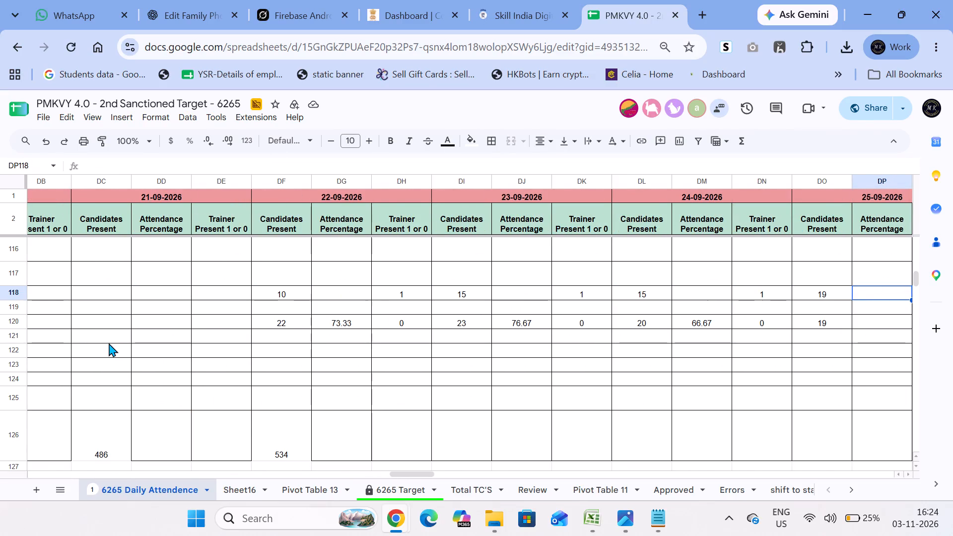
key("Right")
key("Right")
key("Right")
key("Right")
key("Right")
key("Right")
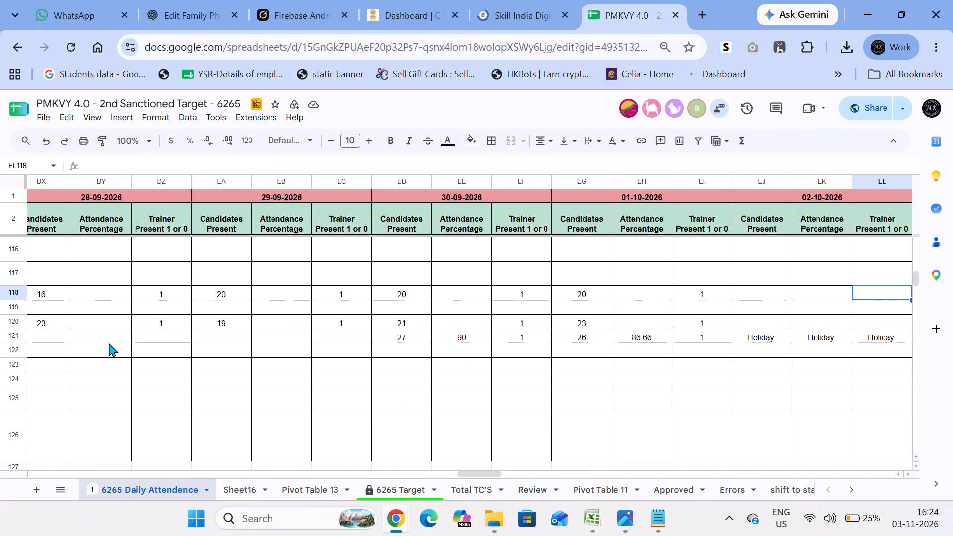
key("Right")
key("Right")
key("Right")
key("Right")
key("Right")
key("Right")
key("Right")
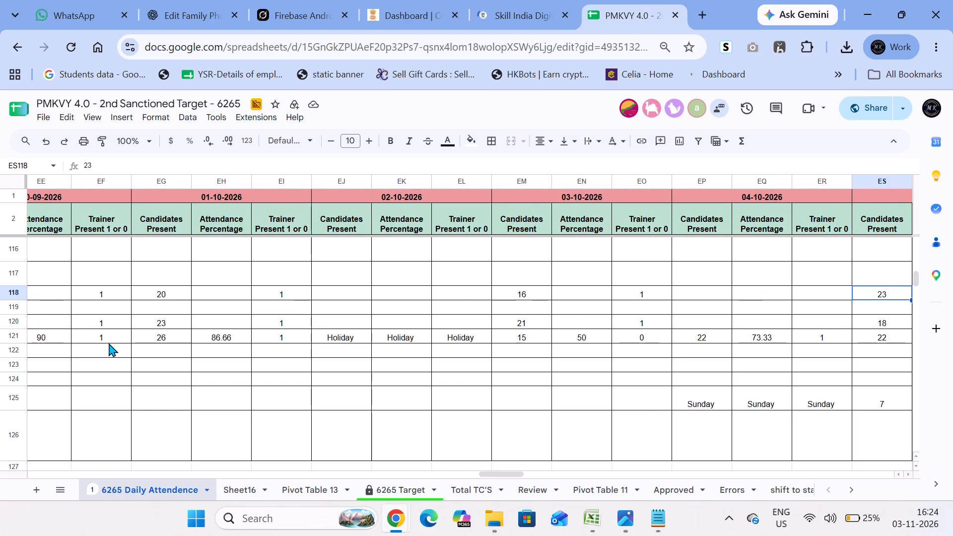
key("Right")
key("Right")
key("Right")
key("Right")
key("Right")
key("Right")
key("Right")
key("Right")
key("Right")
key("Right")
key("Right")
key("Right")
key("Right")
key("Right")
key("Right")
key("Right")
key("Right")
key("Right")
key("Right")
key("Right")
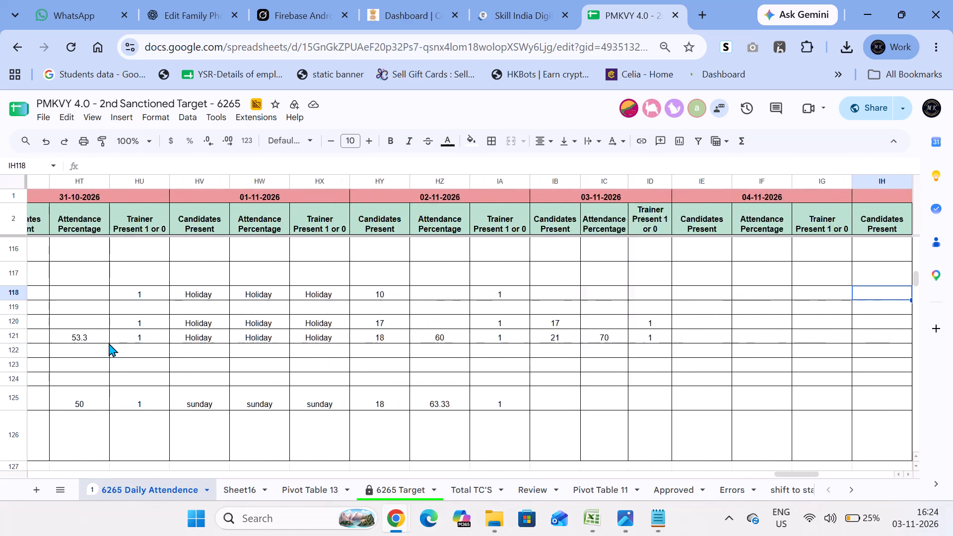
key("Left")
key("Left")
key("Left")
key("Left")
key("Left")
key("Left")
key("Left")
key("Left")
key("Left")
key("Left")
key("Left")
key("Left")
key("Left")
key("Left")
key("Left")
key("Left")
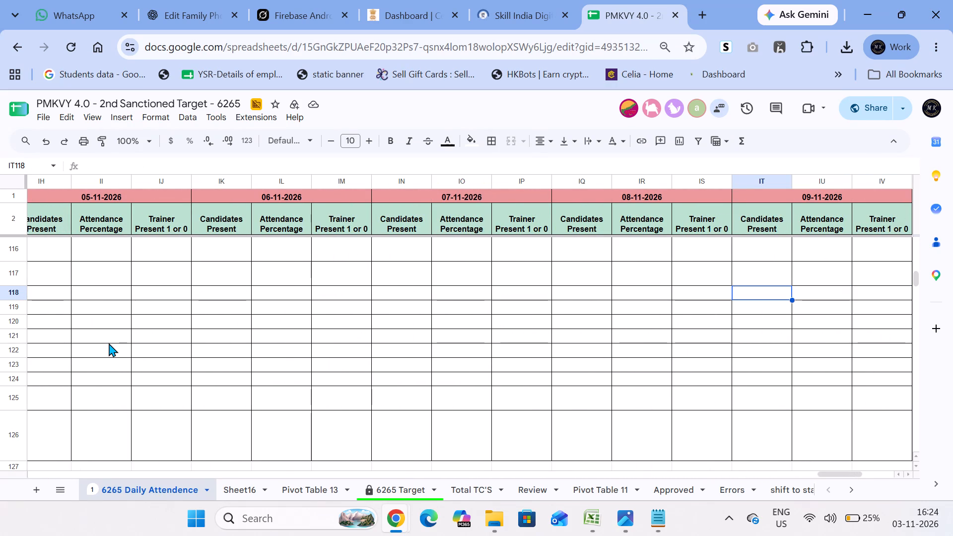
key("Left")
key("Left")
key("Left")
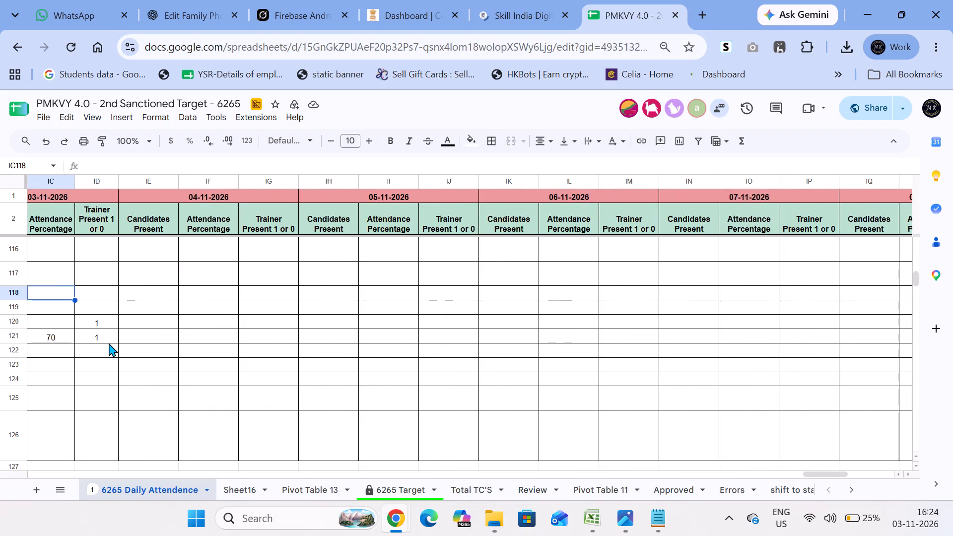
key("Left")
key("Left")
key("Right")
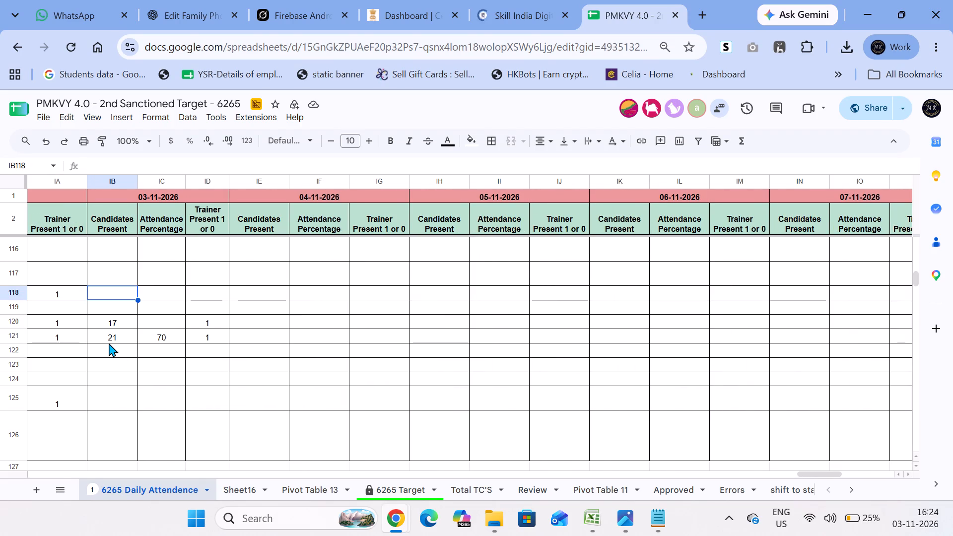
key("1")
key("6")
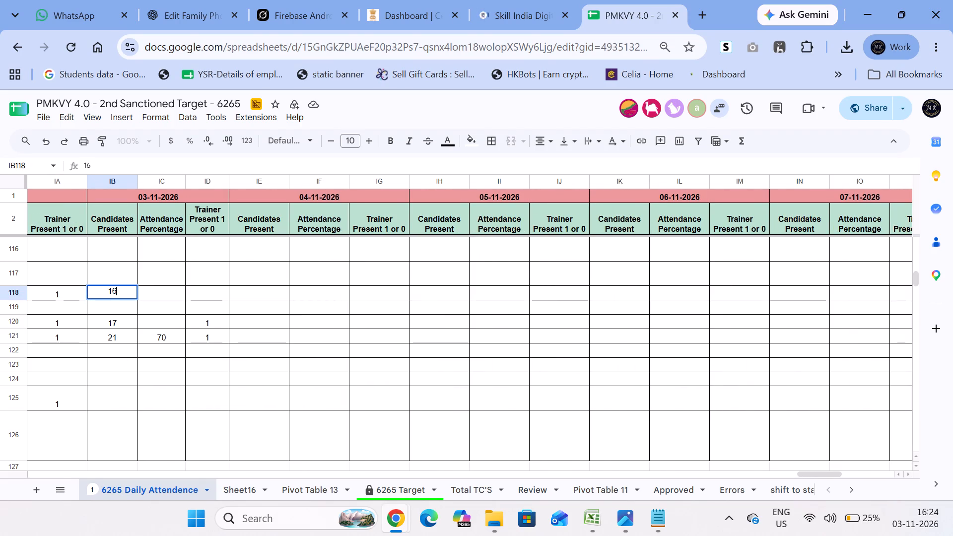
key("Right")
key("Right")
key("1")
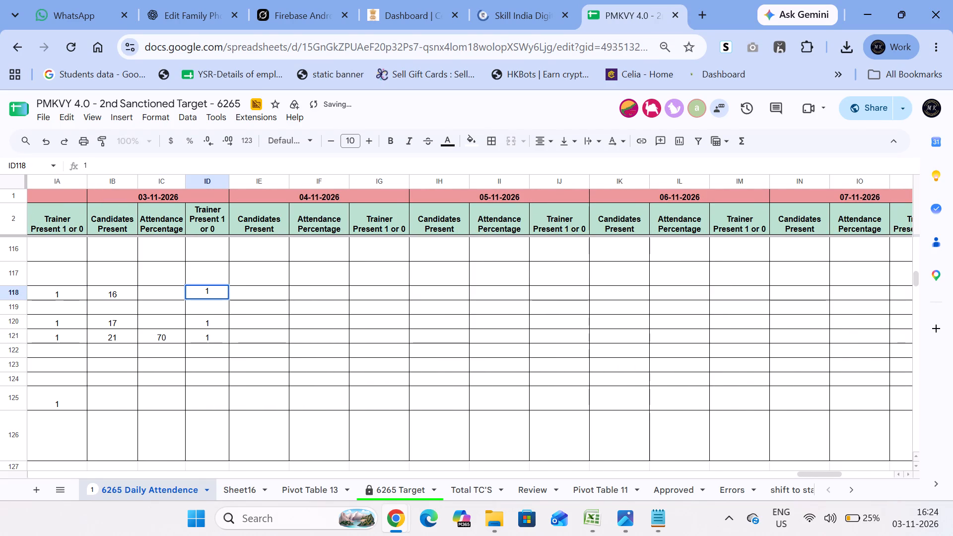
Back in the incognito window, check the Approved list on the Applied Batches page for the Web Developer batch.
left_click(523, 4)
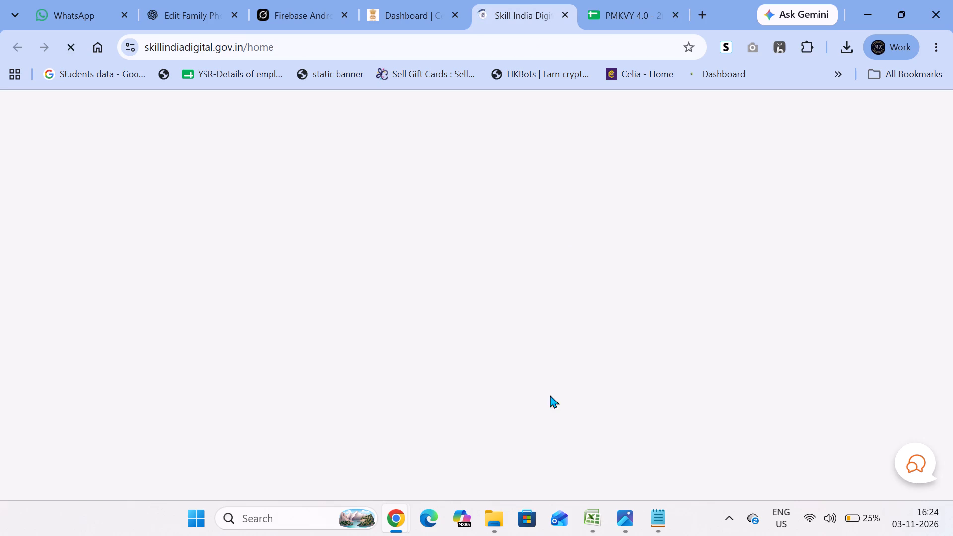
left_click(458, 426)
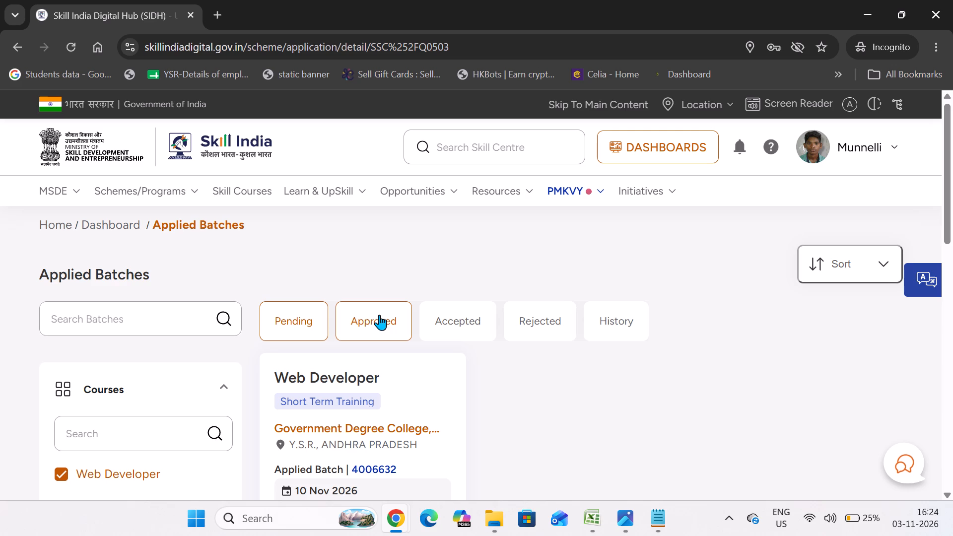
left_click(362, 275)
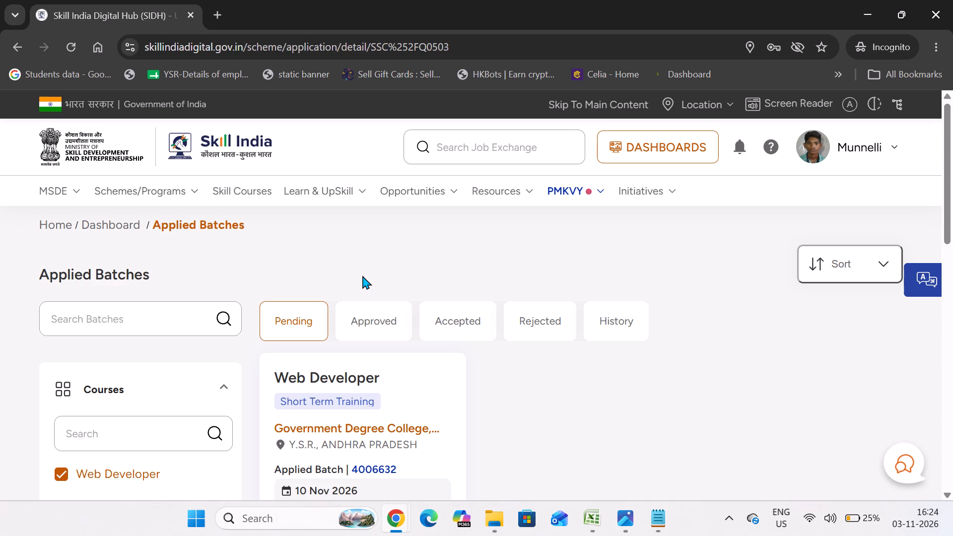
left_click(367, 318)
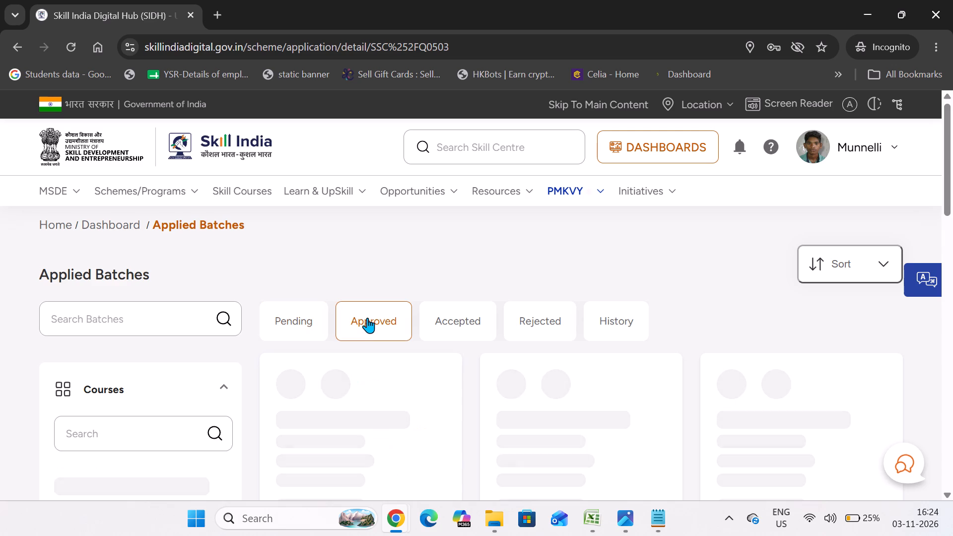
left_click(479, 266)
key("Down")
key("Down")
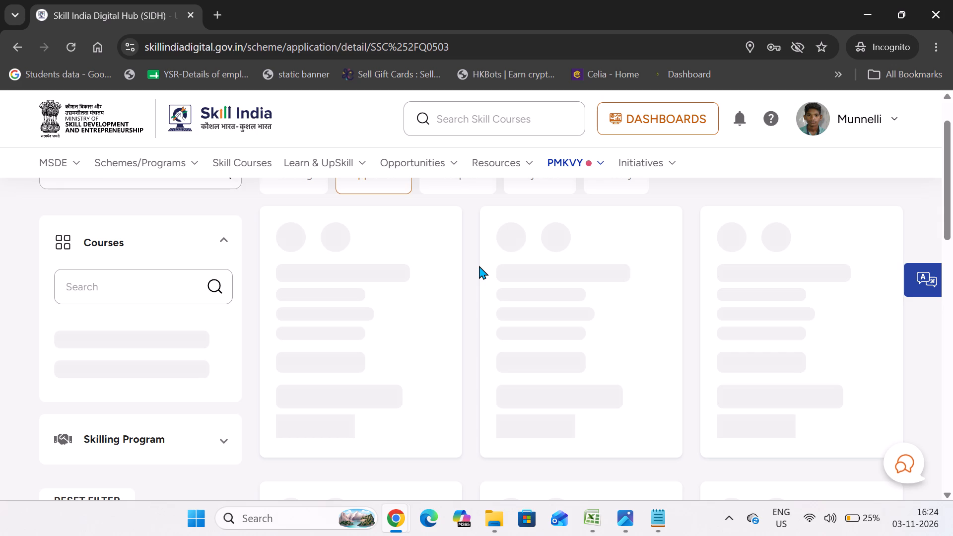
key("Up")
key("Up")
key("Down")
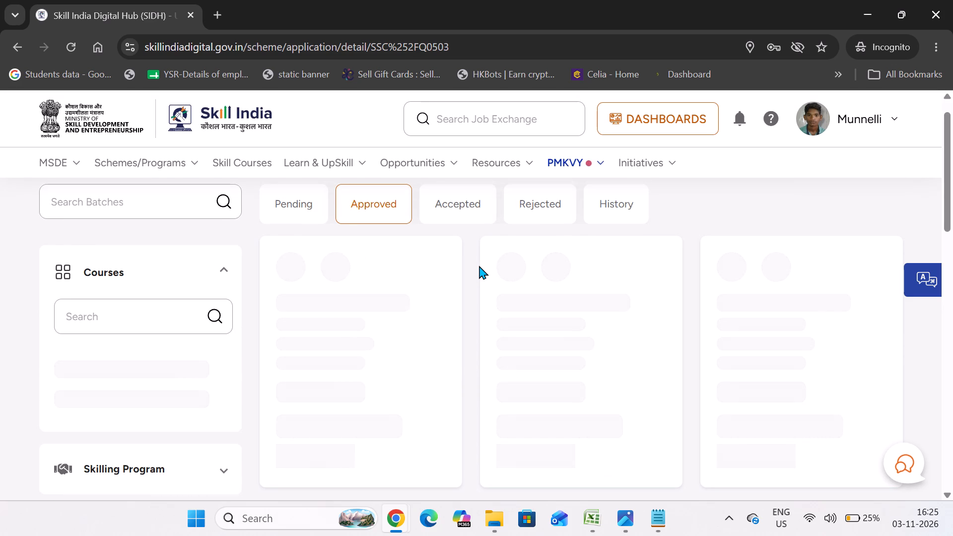
key("Up")
left_click(316, 318)
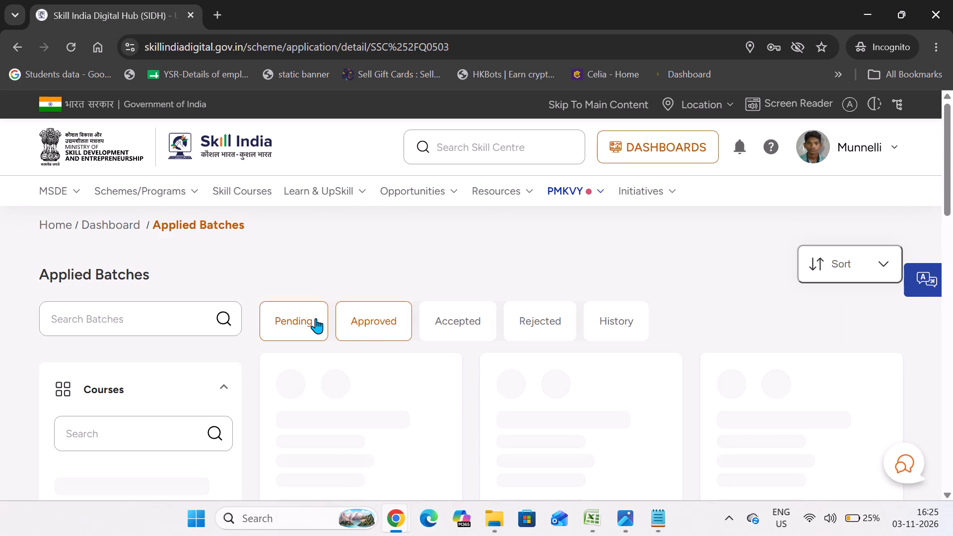
left_click(355, 321)
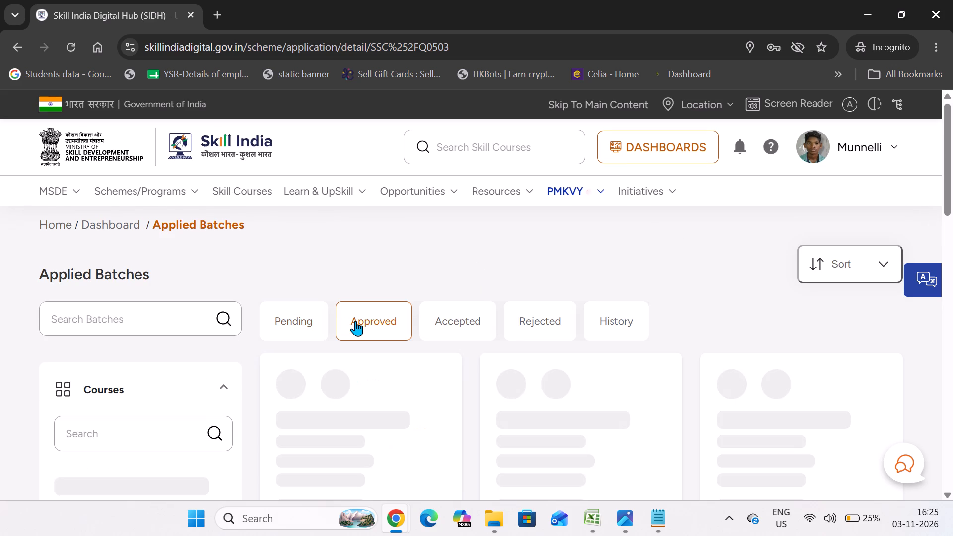
key("Down")
key("Down")
key("Down")
key("Down")
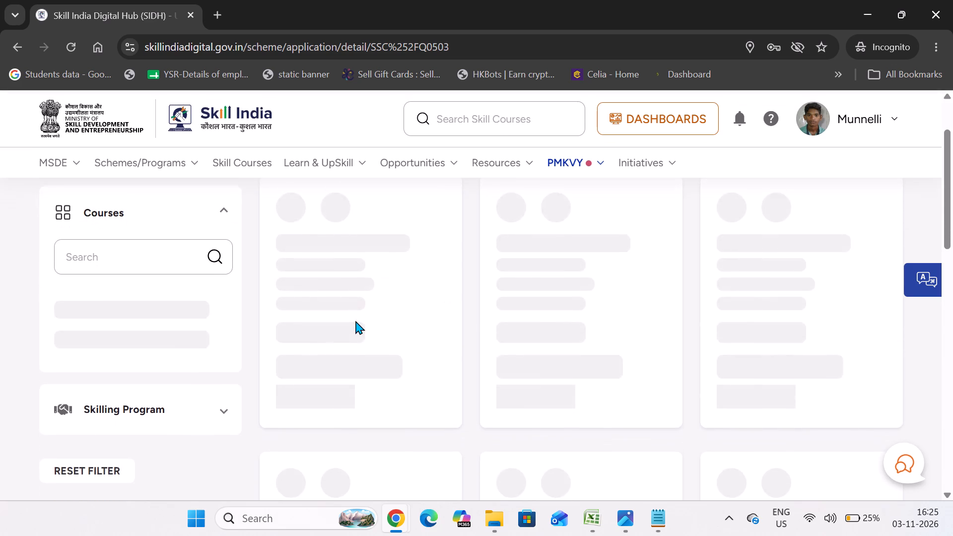
key("Down")
key("Up")
key("Up")
key("Up")
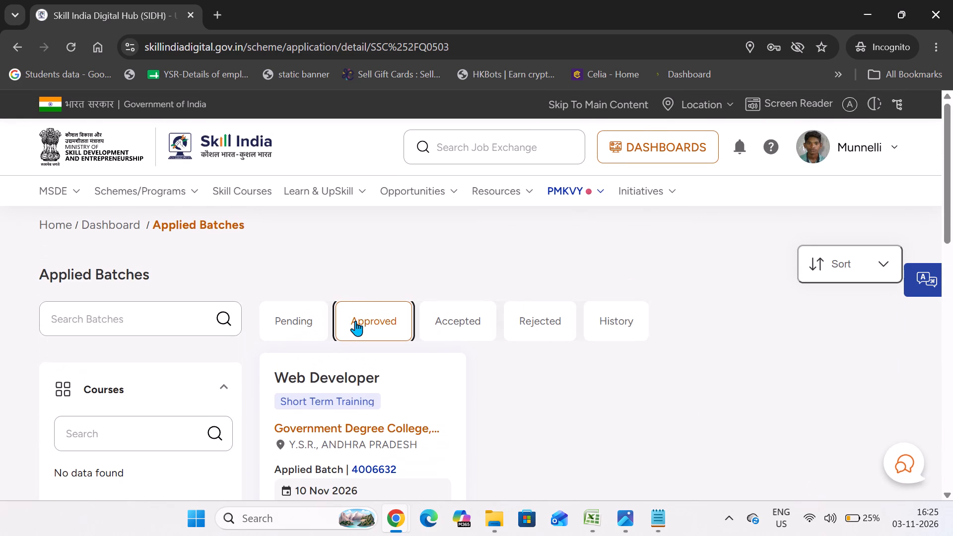
Accept approved Web Developer batch 4006632 at Government Degree College, and choose to view the batch from the enrollment confirmation.
left_click(492, 408)
key("Down")
key("Down")
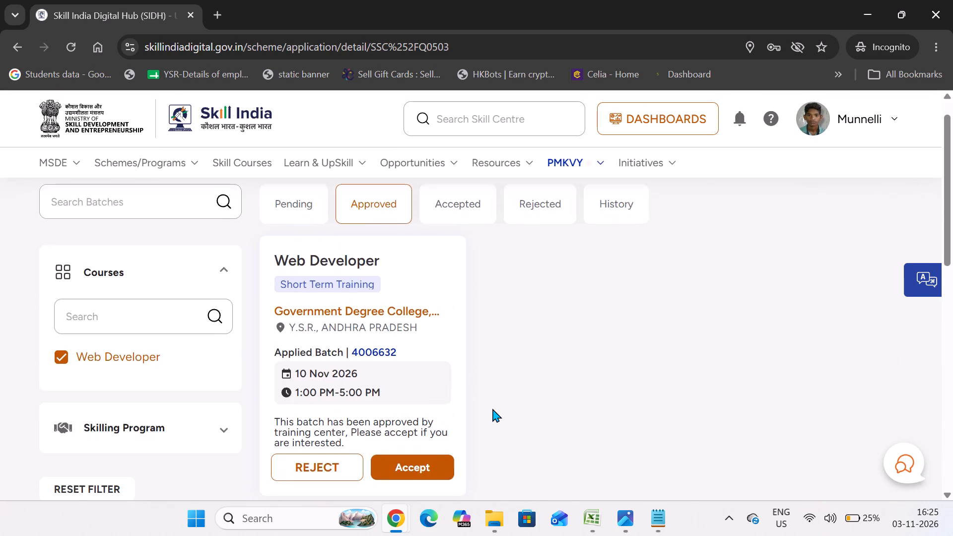
left_click(423, 434)
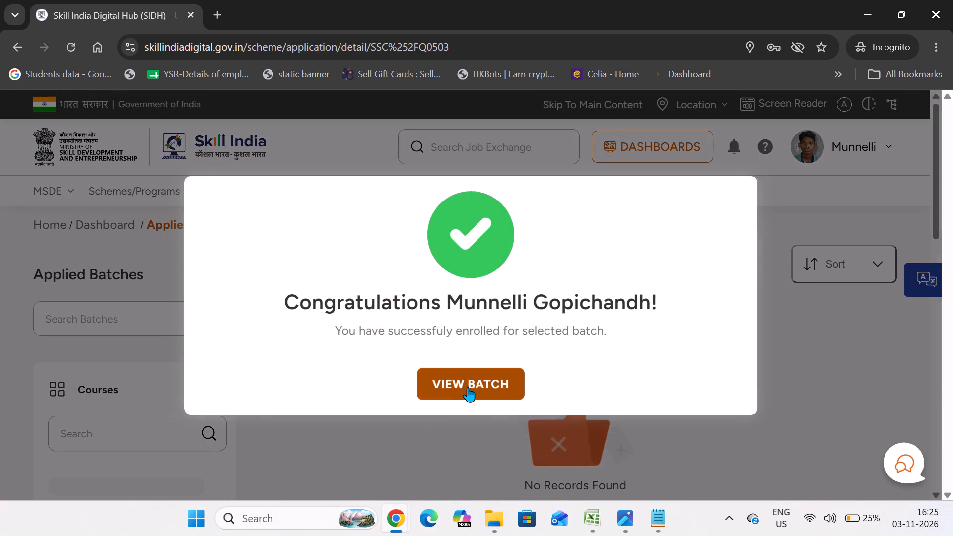
left_click(470, 384)
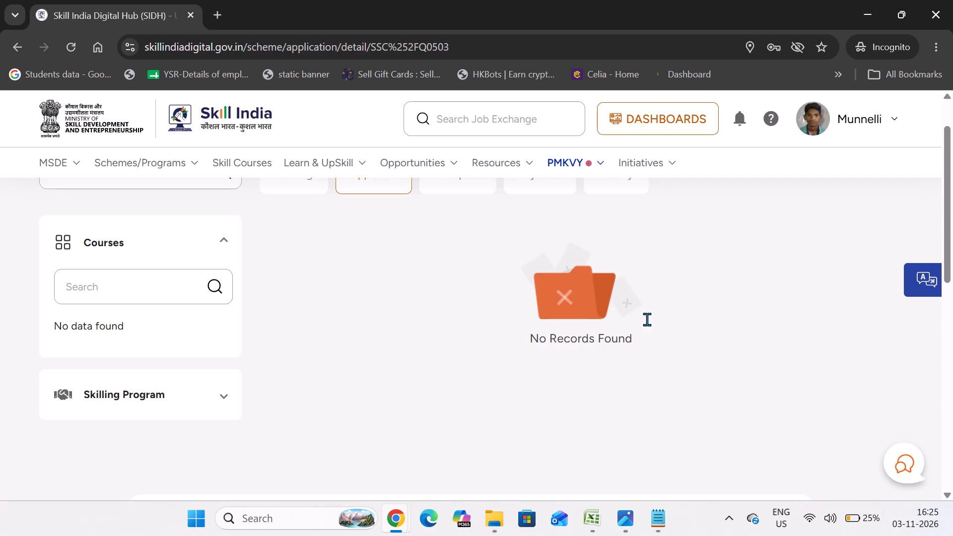
Log the enrolled candidate out of Skill India Digital Hub in the incognito window.
left_click(895, 118)
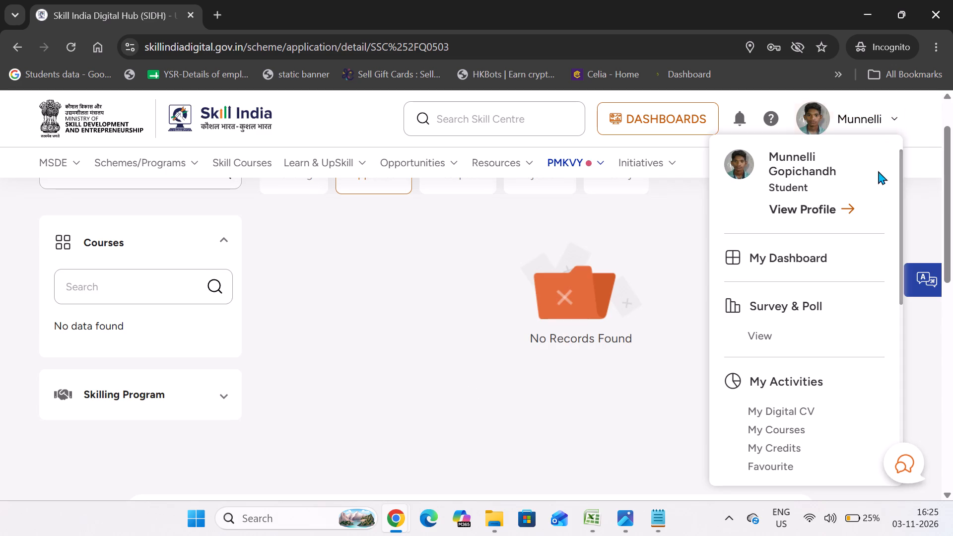
left_click_drag(901, 198, 901, 406)
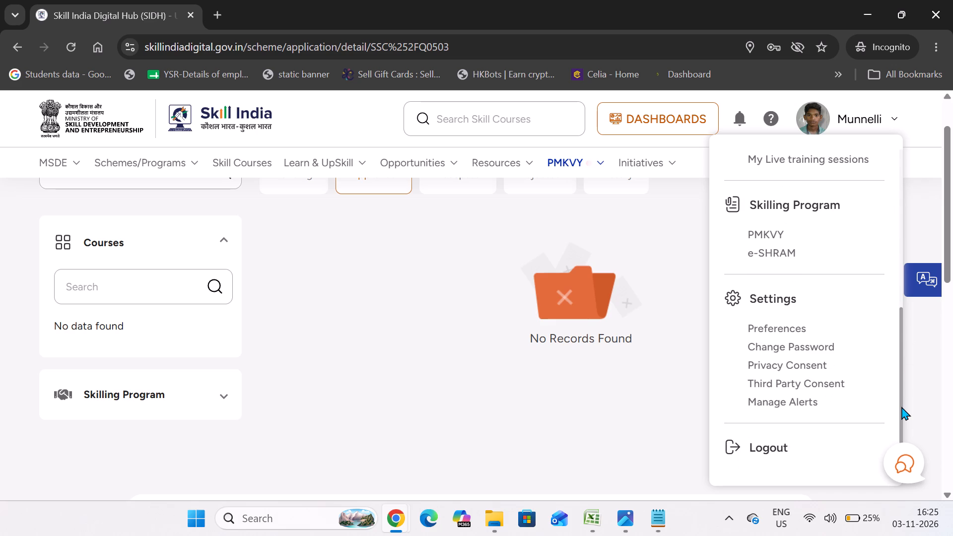
left_click_drag(901, 406, 901, 407)
left_click(753, 445)
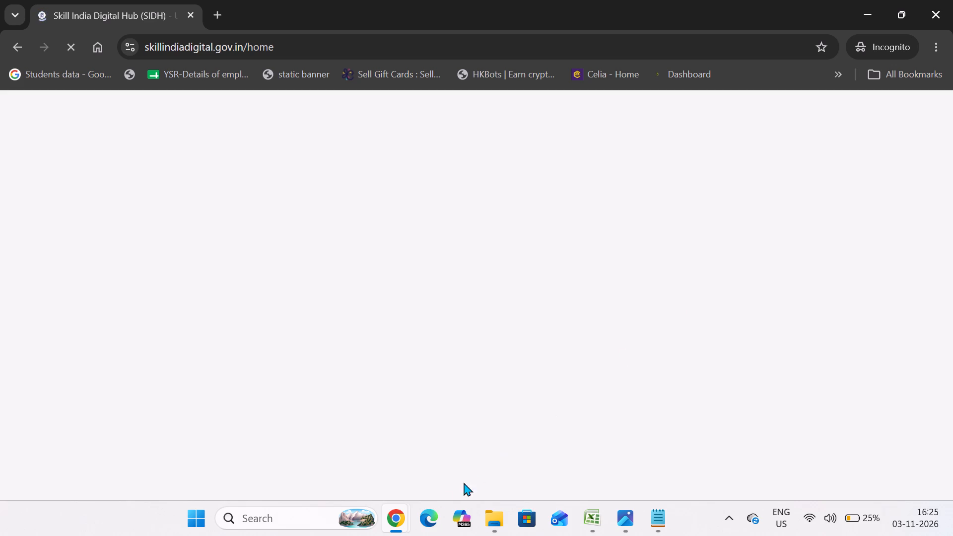
In the regular window's Skill India Digital Hub tab, start a login as Partner to reach the role choices.
left_click(365, 455)
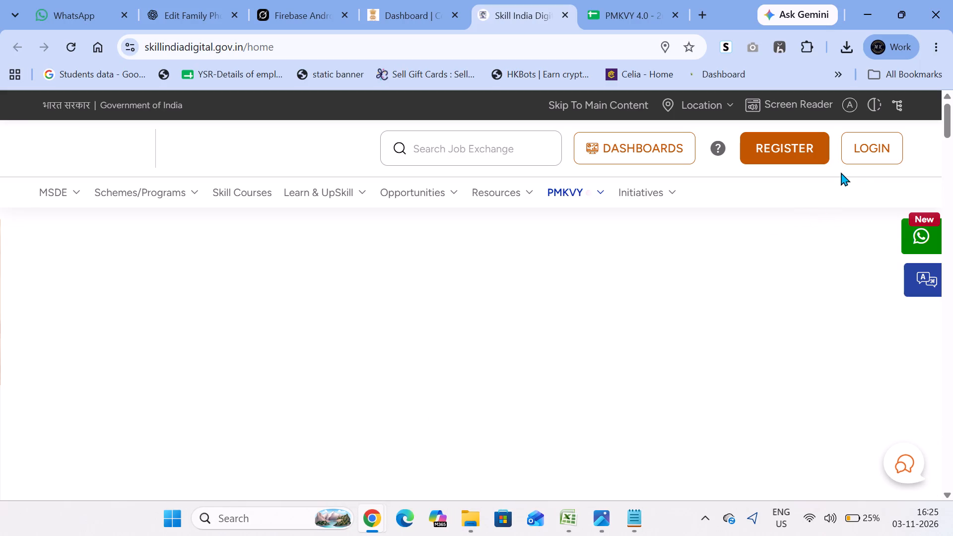
left_click(864, 153)
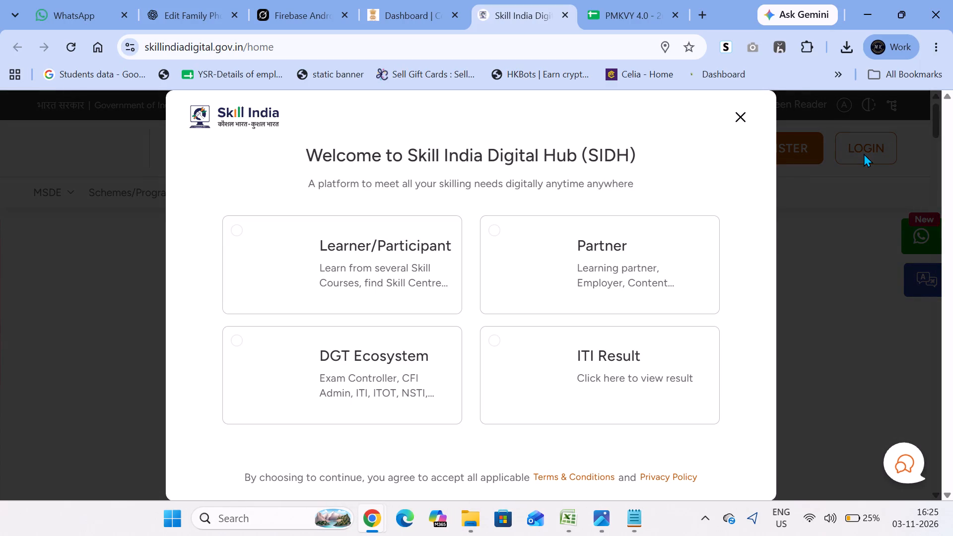
left_click(602, 259)
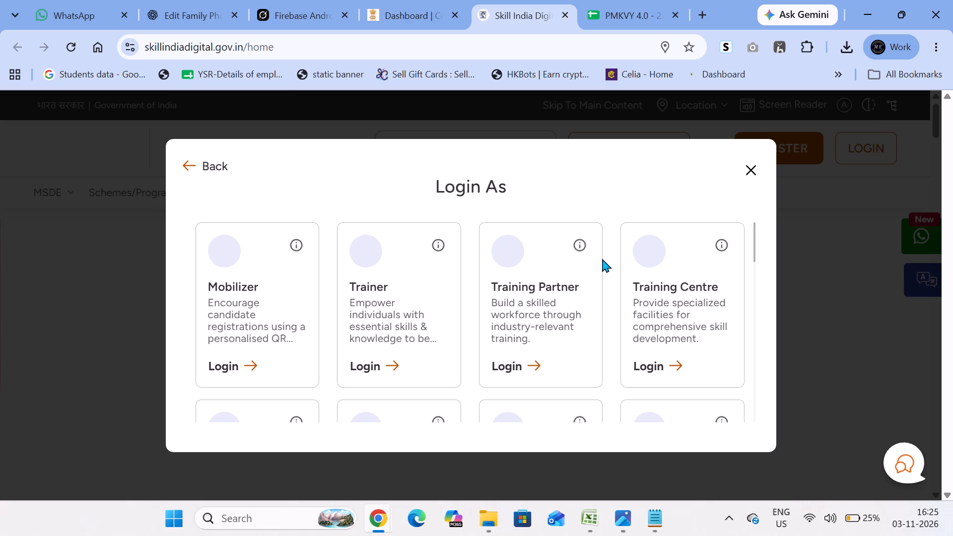
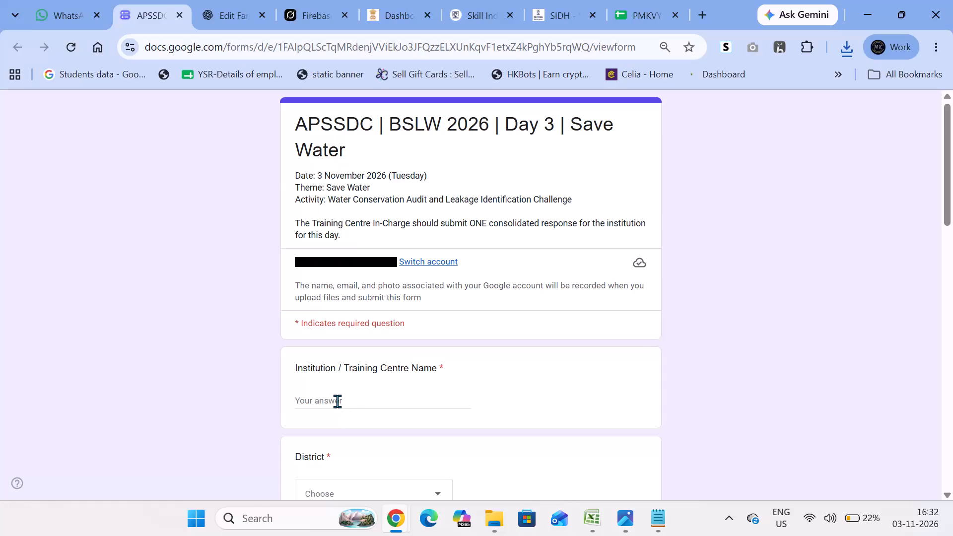
Enter Government Degree College Porumamilla as the institution name in the APSSDC BSLW 2026 Day 3 Save Water form.
left_click(337, 401)
type("GDC P")
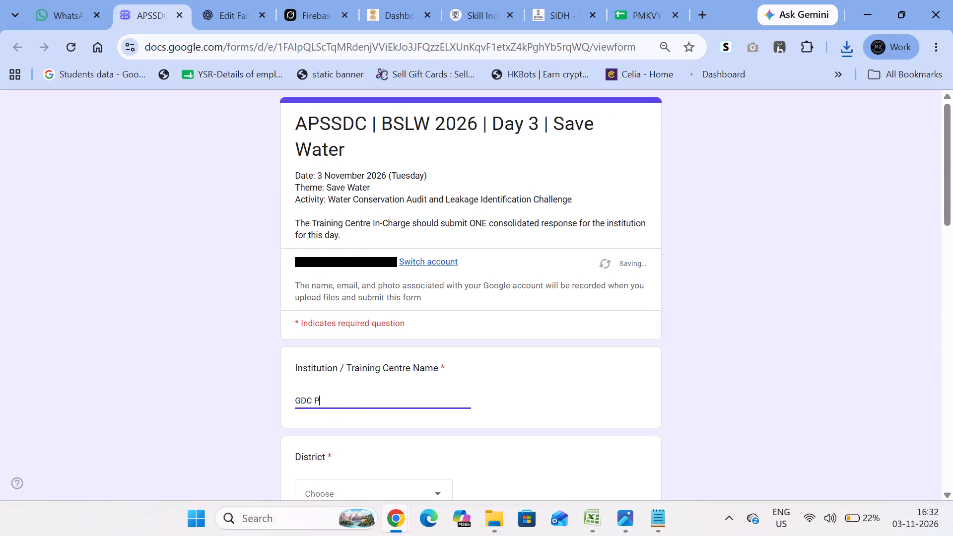
key("BackSpace")
key("BackSpace")
key("BackSpace")
key("BackSpace")
type("overnment deree")
key("BackSpace")
key("BackSpace")
key("BackSpace")
key("BackSpace")
key("BackSpace")
type("Degree College Porumamilla")
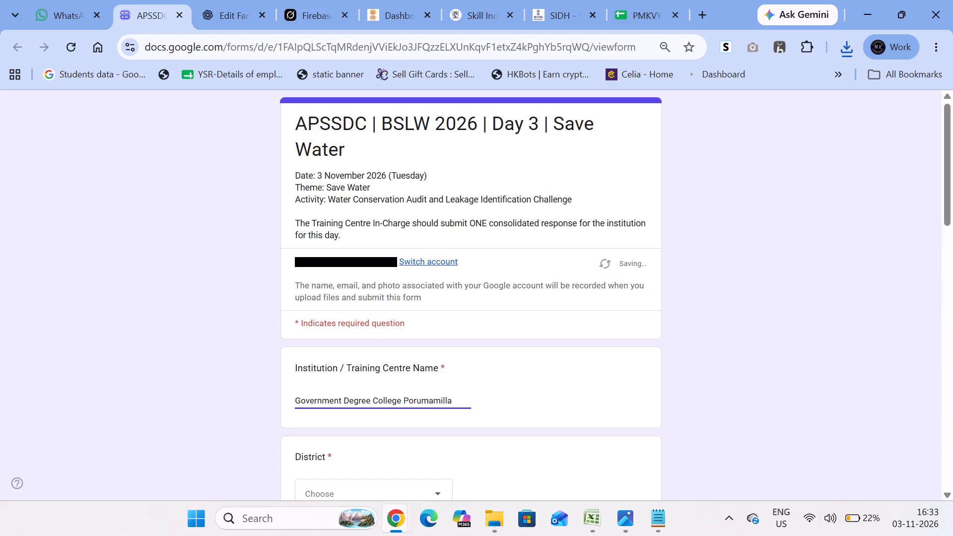
Set the district to YSR Kadapa and select the Day 3, 3 November 2026 (Tuesday), Save Water theme.
key("Tab")
key("y")
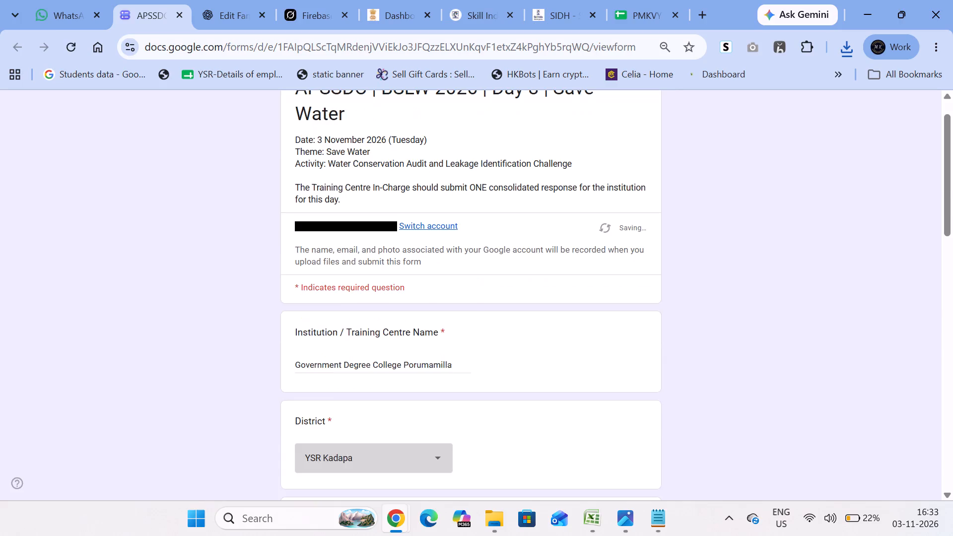
key("Tab")
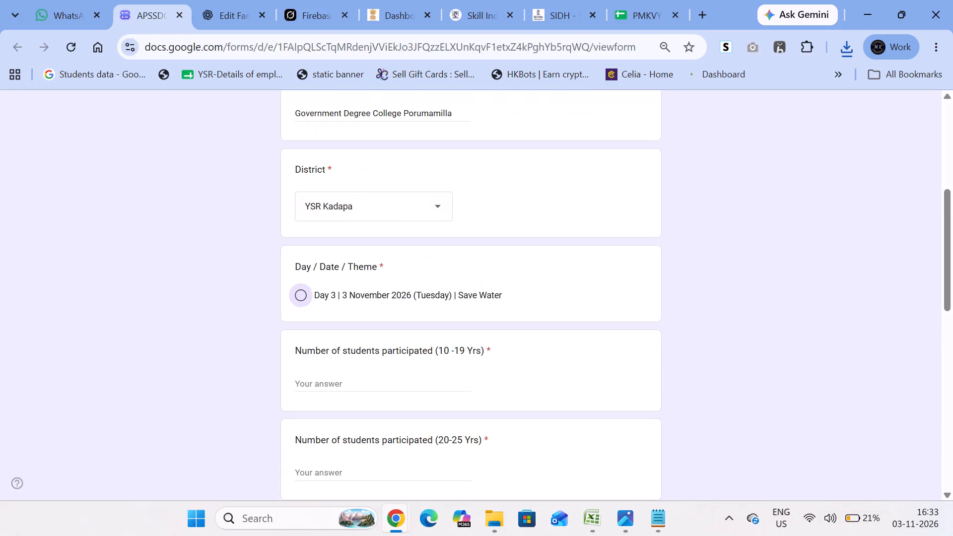
left_click(299, 294)
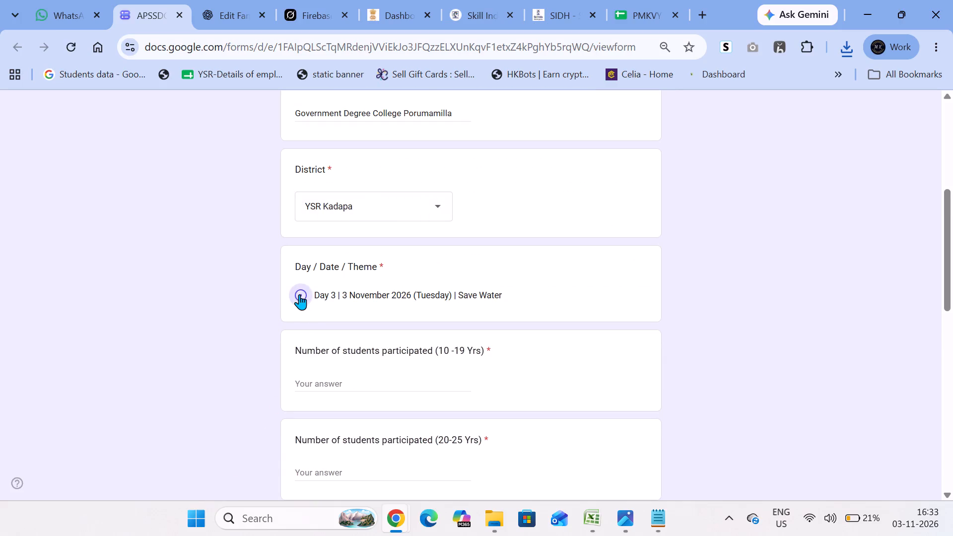
Enter the participating students by age group: 5 for 10-19 years, 17 for 20-25 years and 0 for 25 years and above.
left_click(329, 380)
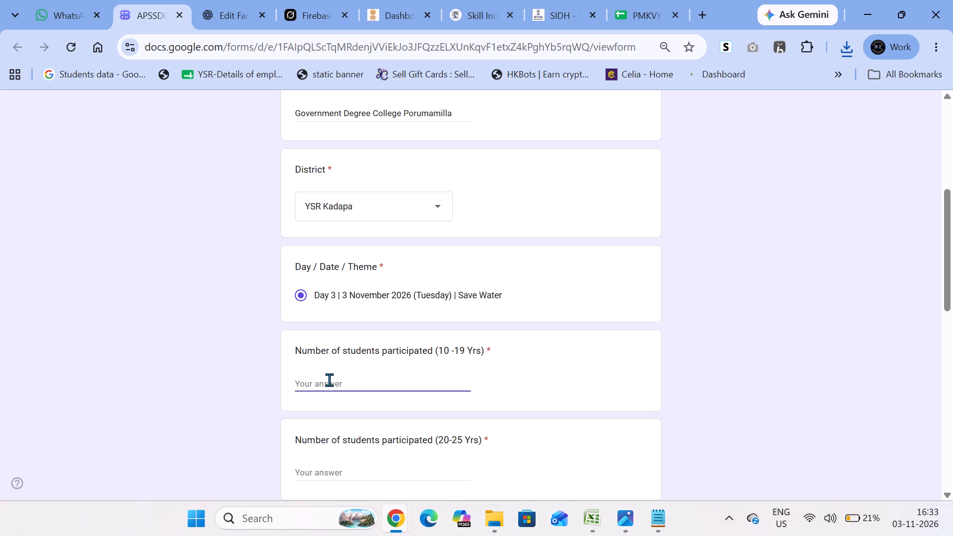
key("5")
key("Tab")
key("1")
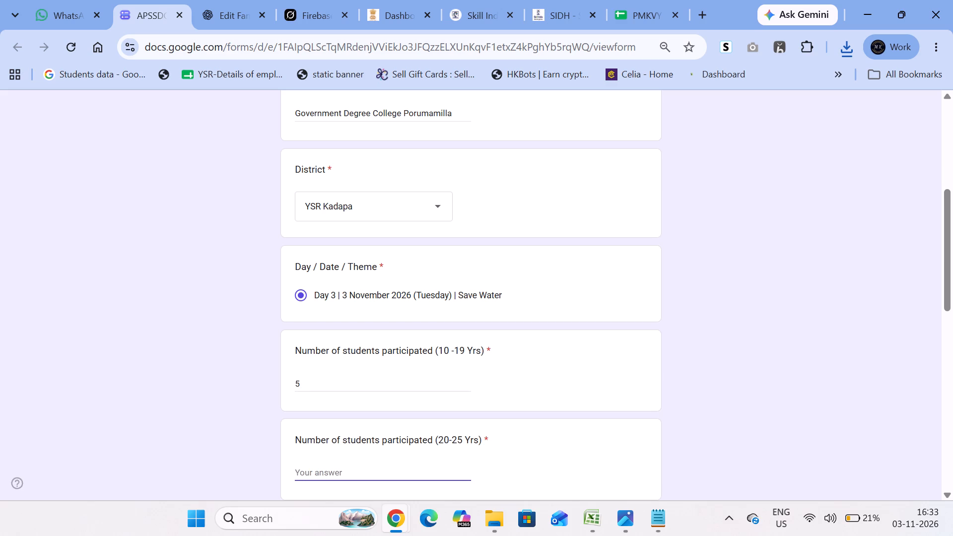
key("7")
key("Tab")
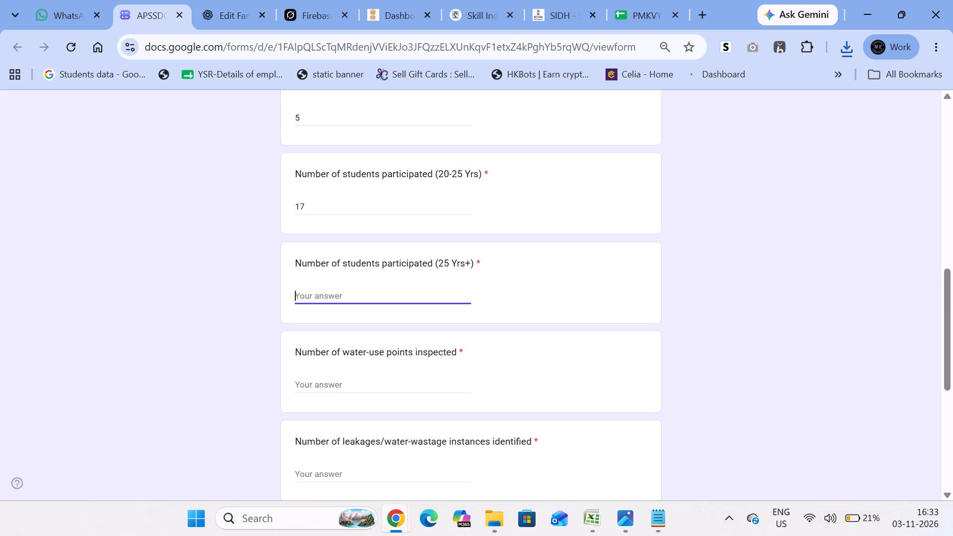
key("0")
Enter 4 as the number of water-use points inspected.
key("Tab")
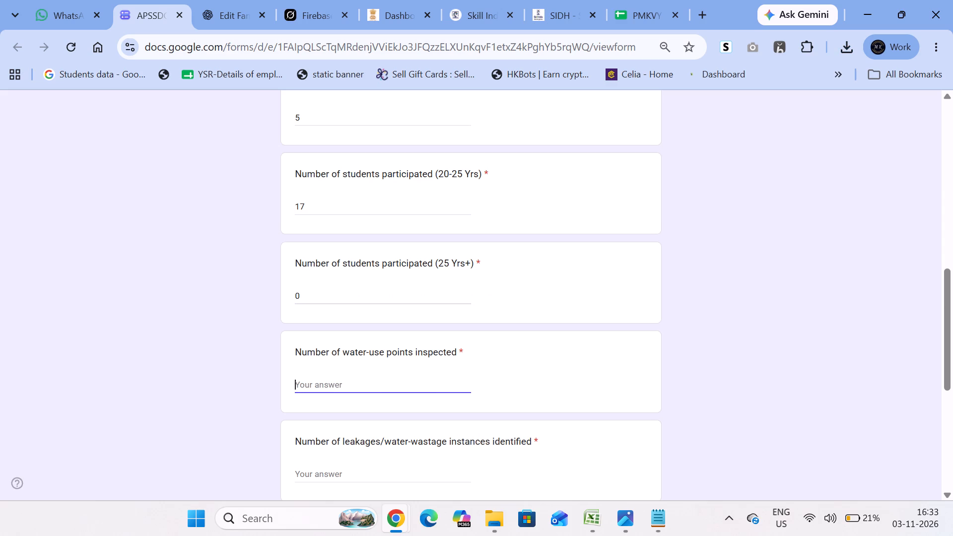
key("4")
key("Tab")
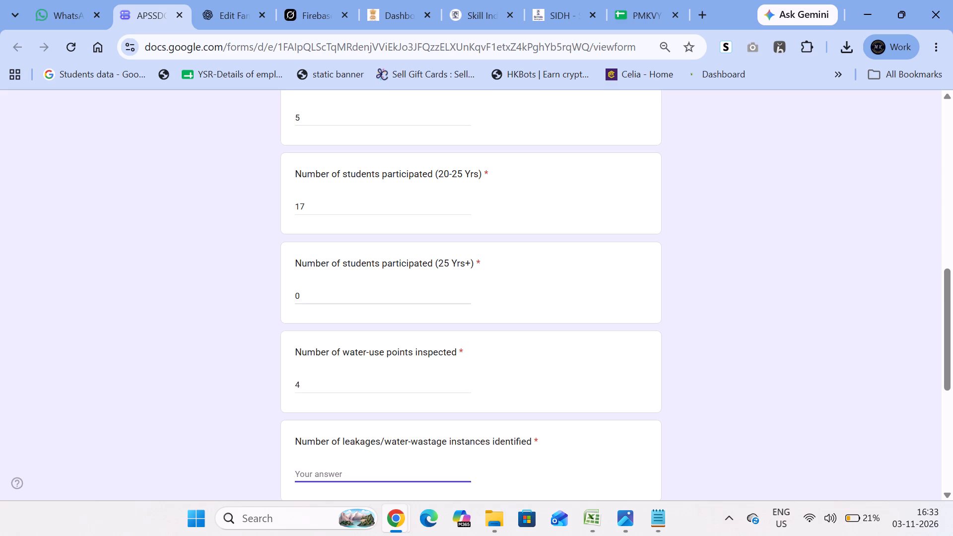
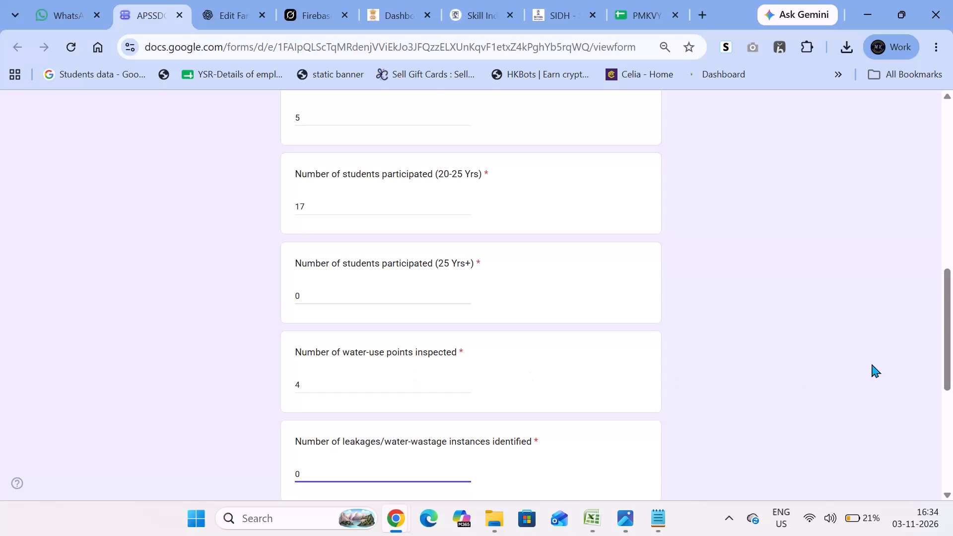
Enter 1 as the total number of events conducted.
left_click_drag(947, 315, 952, 351)
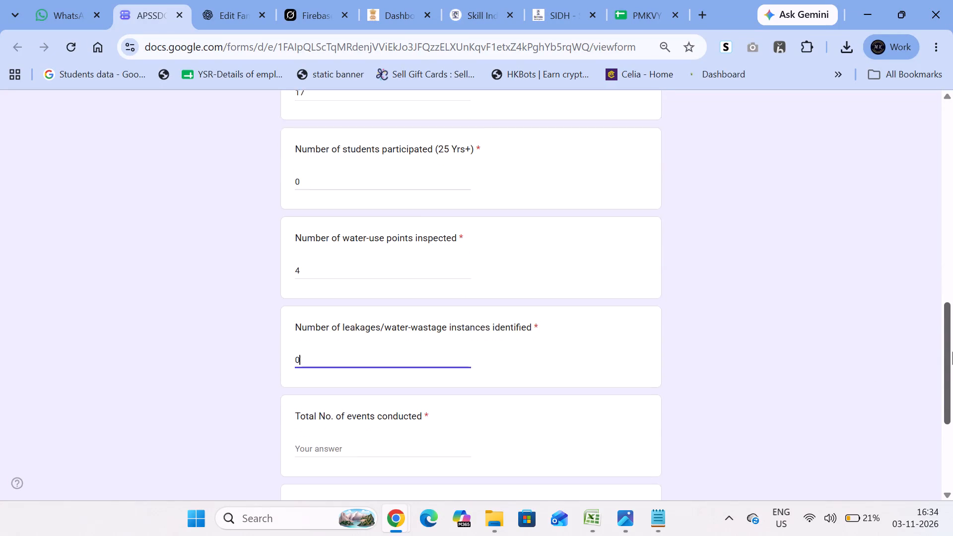
left_click_drag(952, 351, 952, 361)
left_click_drag(952, 361, 952, 398)
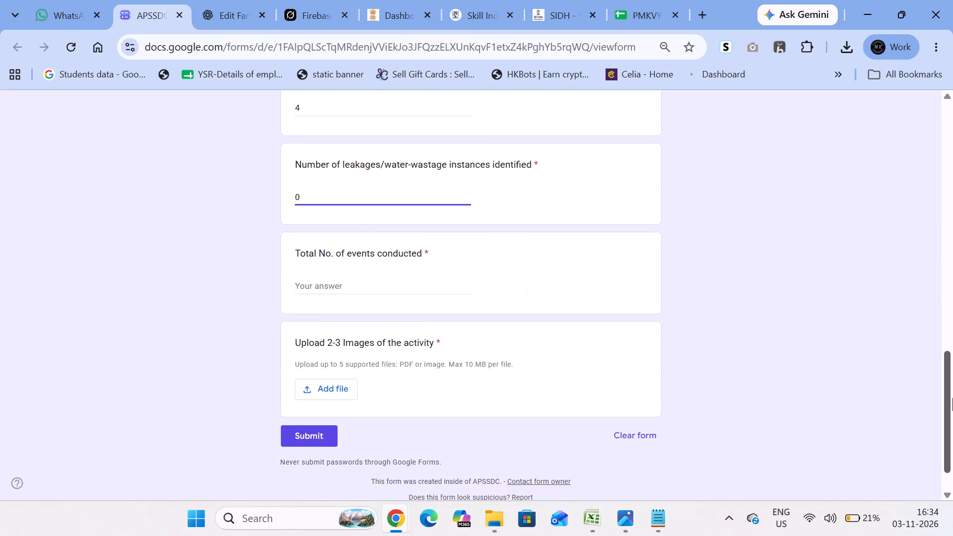
left_click(340, 290)
key("2")
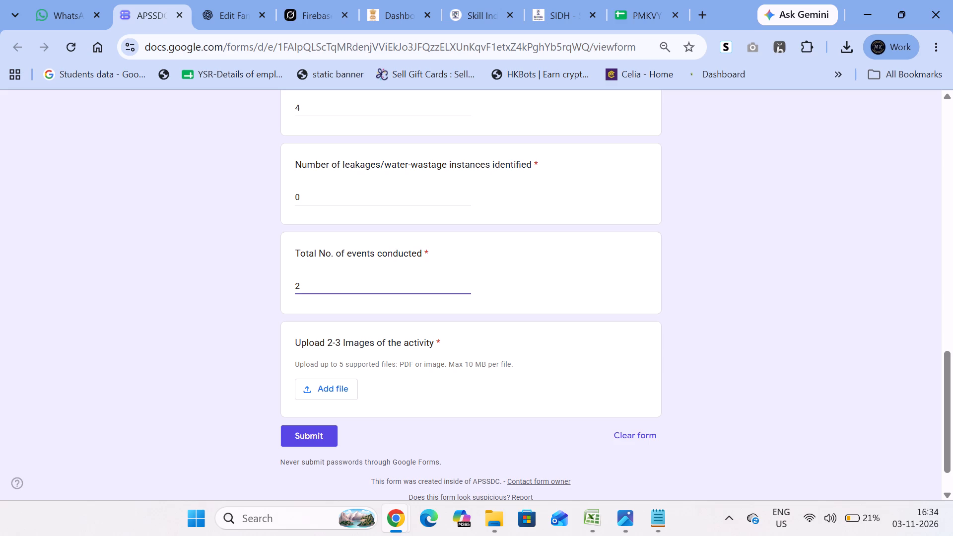
key("BackSpace")
key("1")
Upload the three WhatsApp images dated 2026-11-03 and the 82b27f84 Save Water image from Downloads as the activity images.
left_click(335, 382)
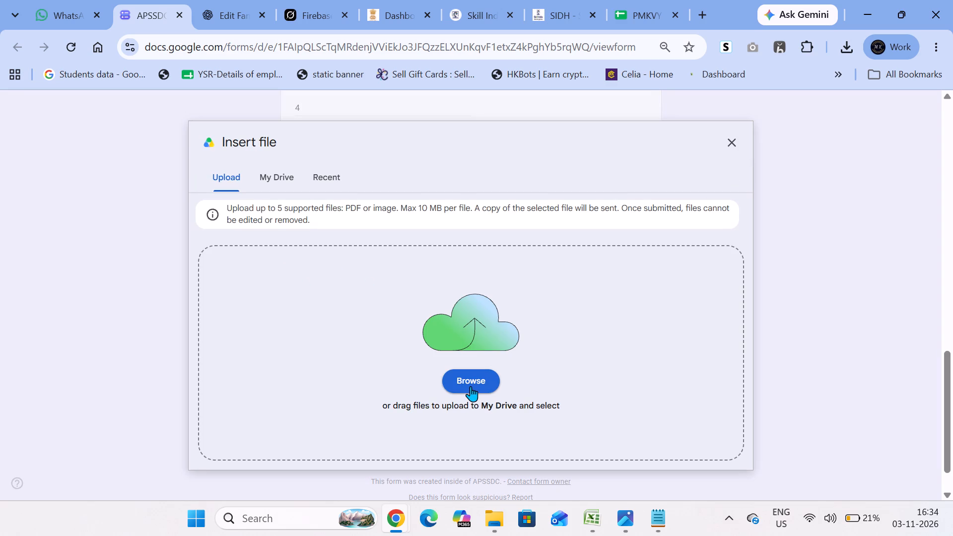
left_click(471, 386)
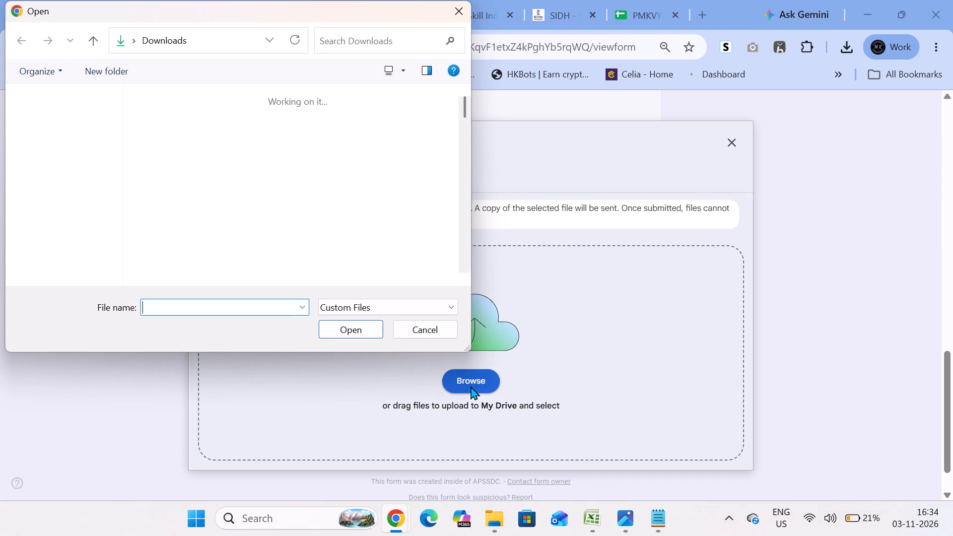
left_click(171, 150)
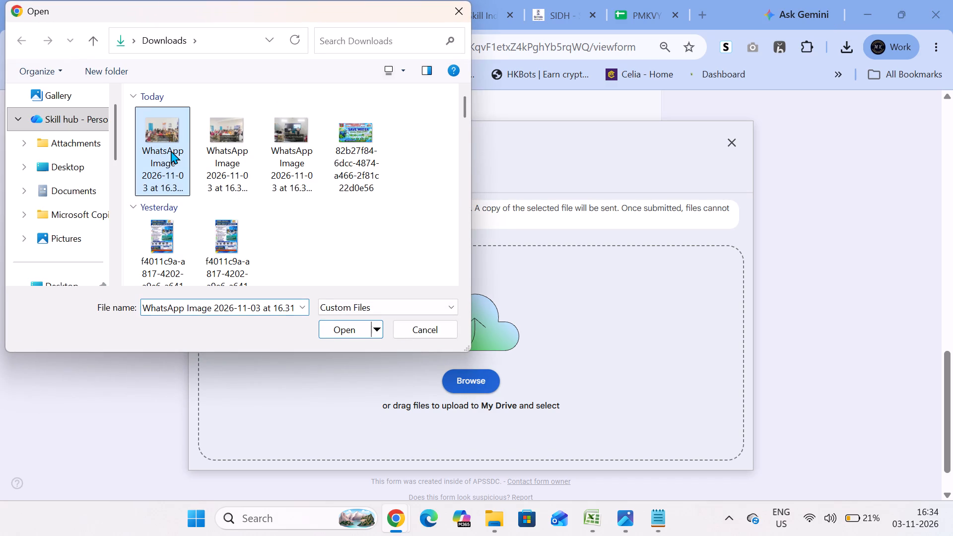
left_click(278, 153)
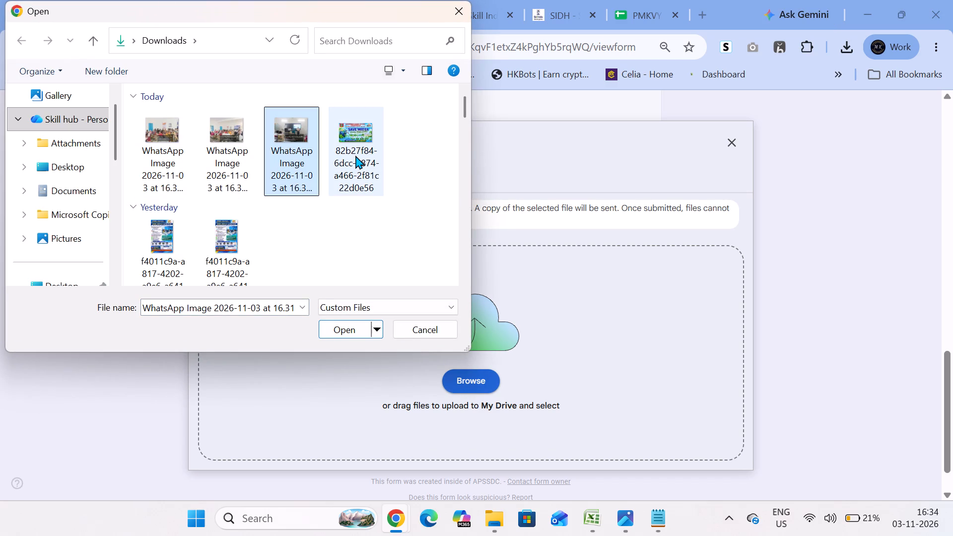
left_click(355, 155)
left_click(301, 144, "ctrl")
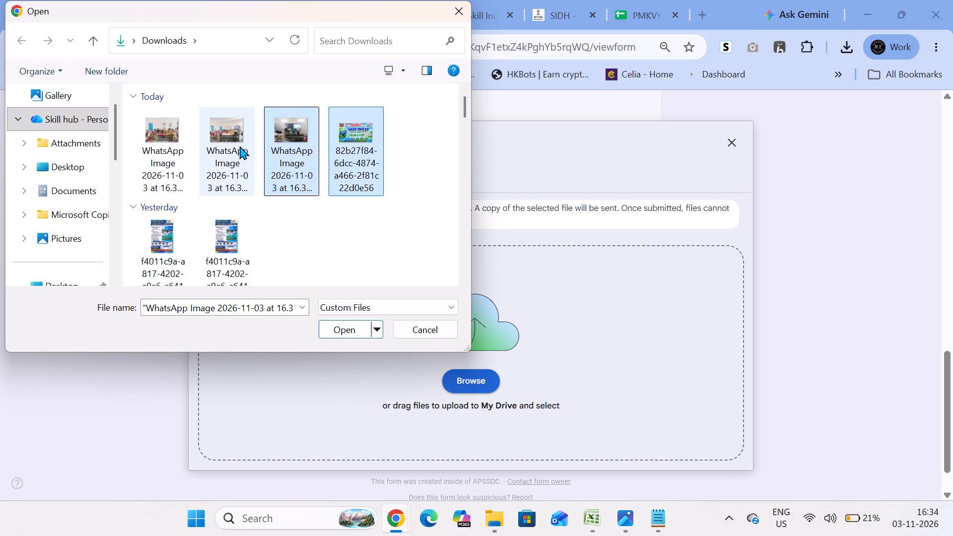
left_click(235, 146, "ctrl")
left_click(178, 144, "ctrl")
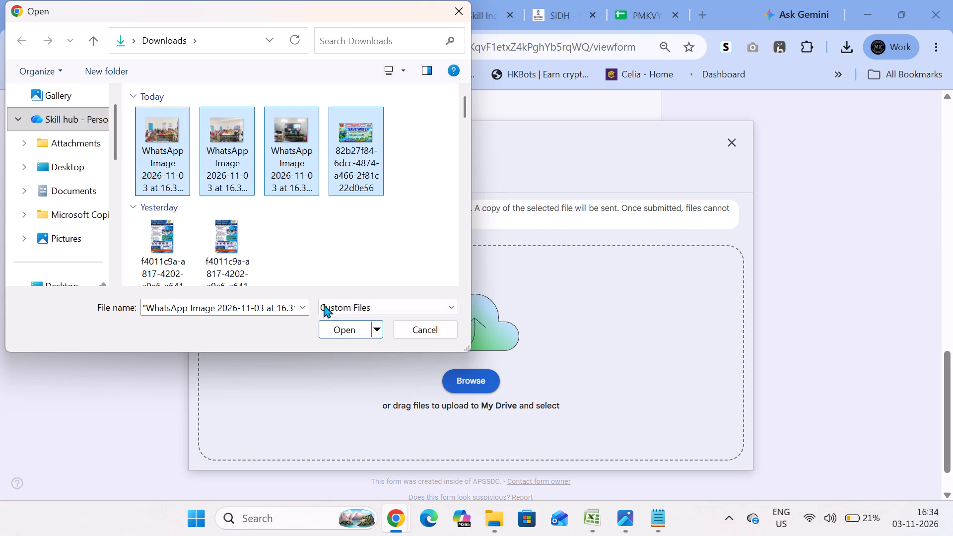
left_click(335, 326)
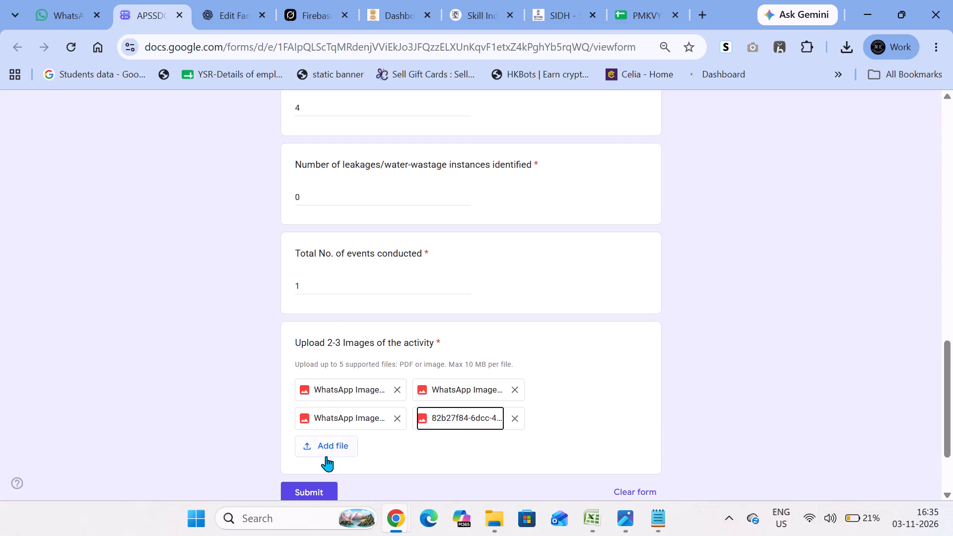
Submit the completed Day 3 Save Water form.
left_click(315, 487)
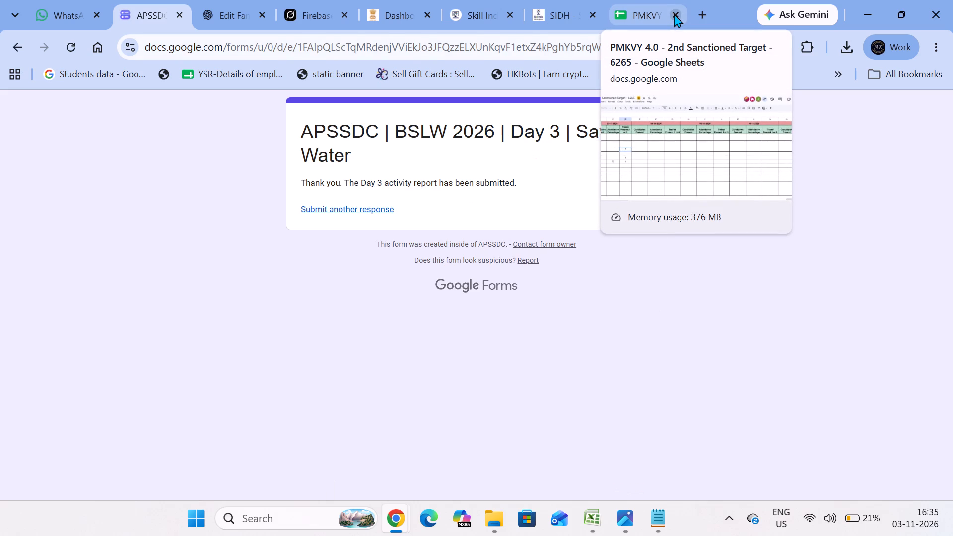
Capture a screenshot of the Day 3 activity report submission page.
left_click(561, 364)
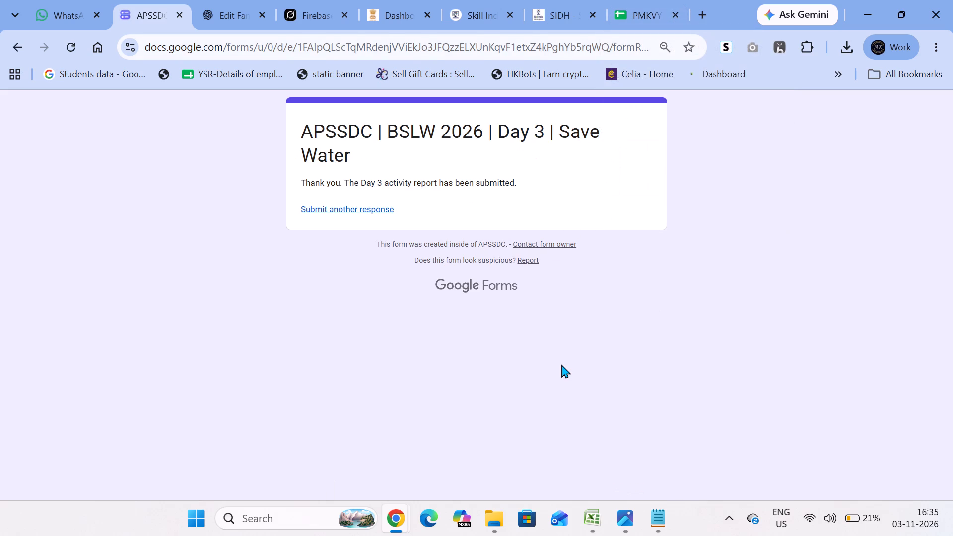
key("ctrl+alt+Print")
Switch to File Explorer, showing its open windows.
left_click(494, 512)
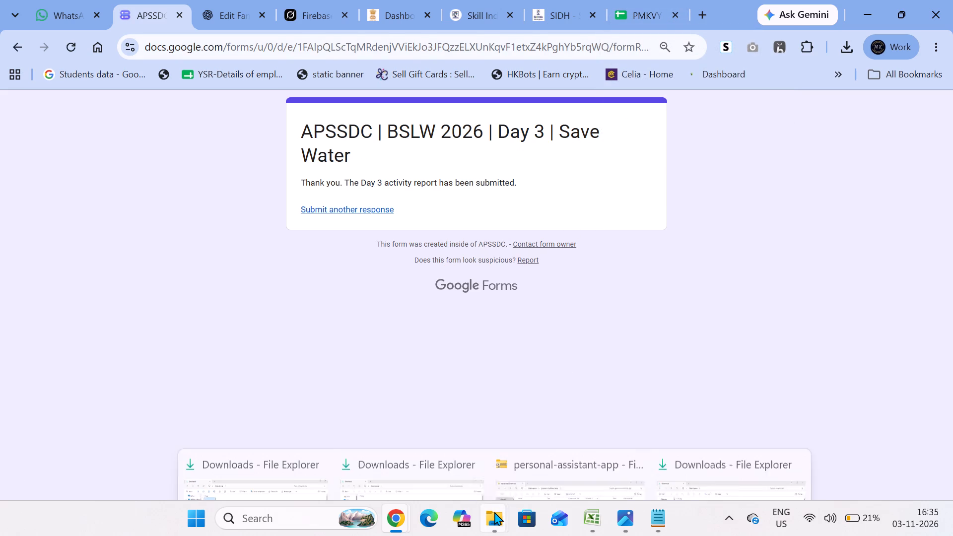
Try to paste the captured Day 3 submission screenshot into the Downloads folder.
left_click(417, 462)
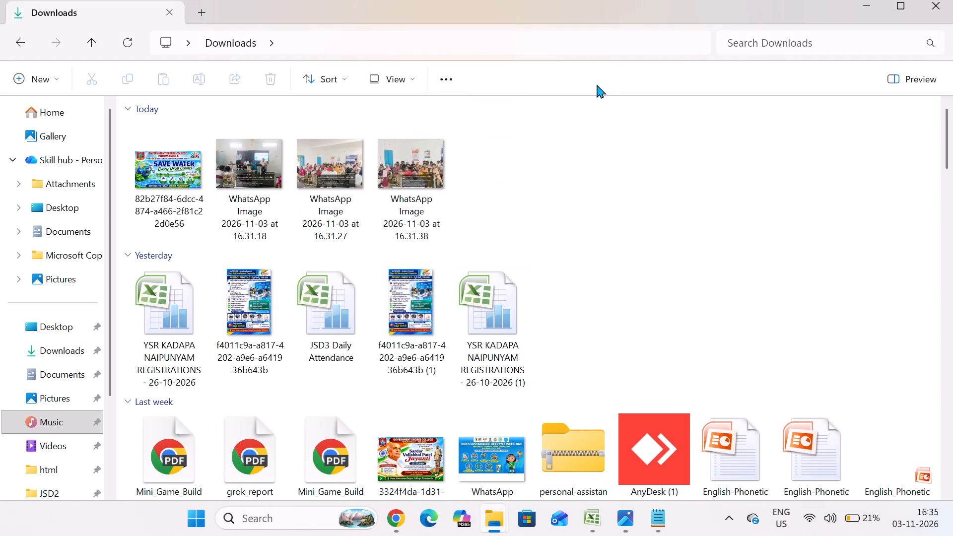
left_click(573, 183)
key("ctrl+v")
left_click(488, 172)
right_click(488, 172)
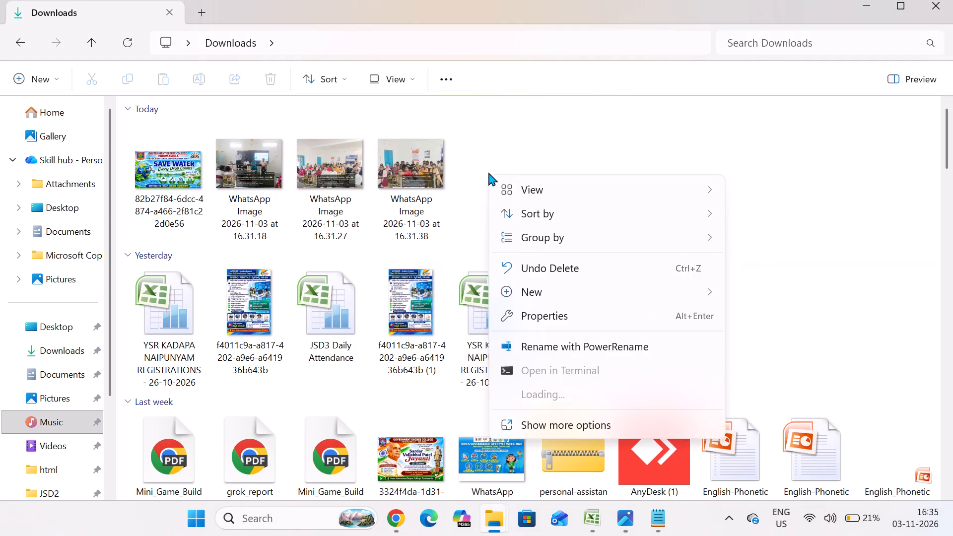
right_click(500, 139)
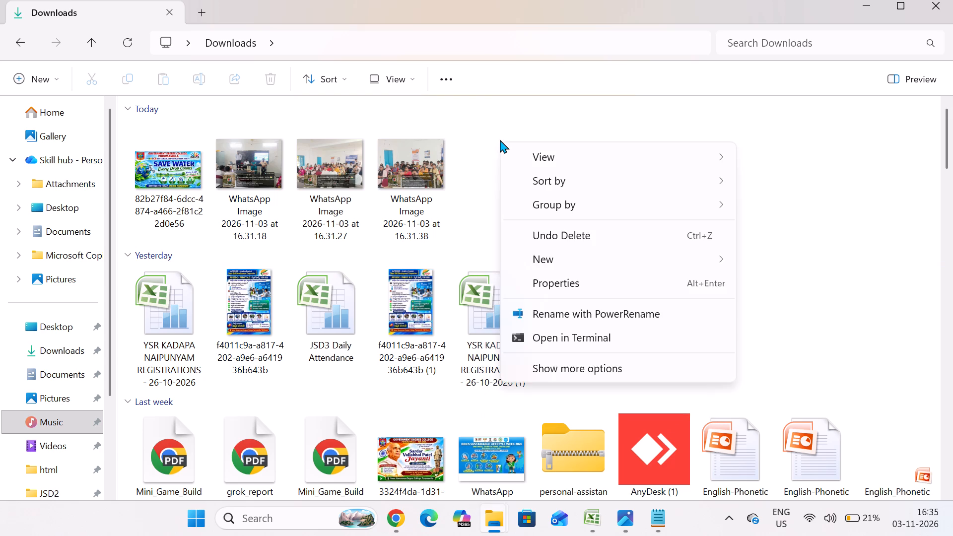
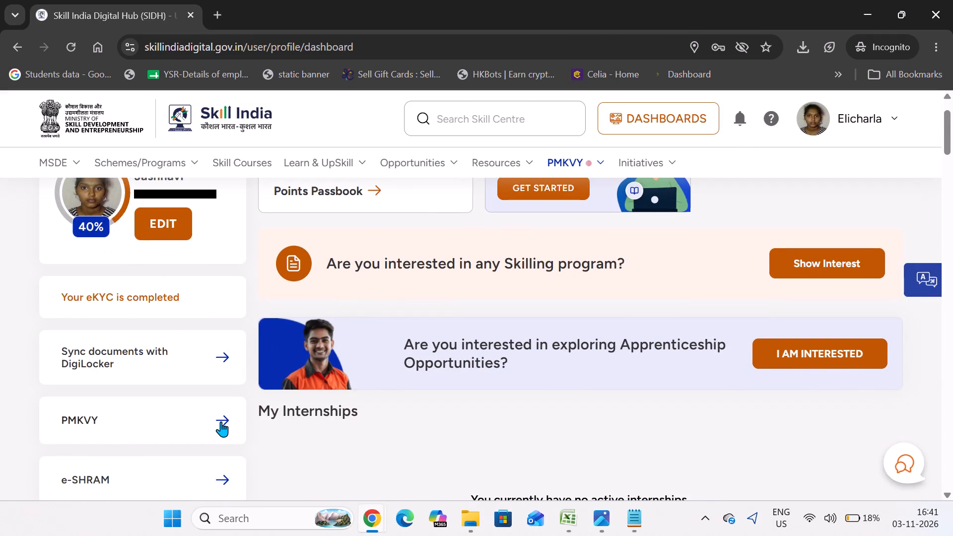
Open the candidate's PMKVY skilling programs and search them for "short".
left_click(221, 421)
left_click(171, 315)
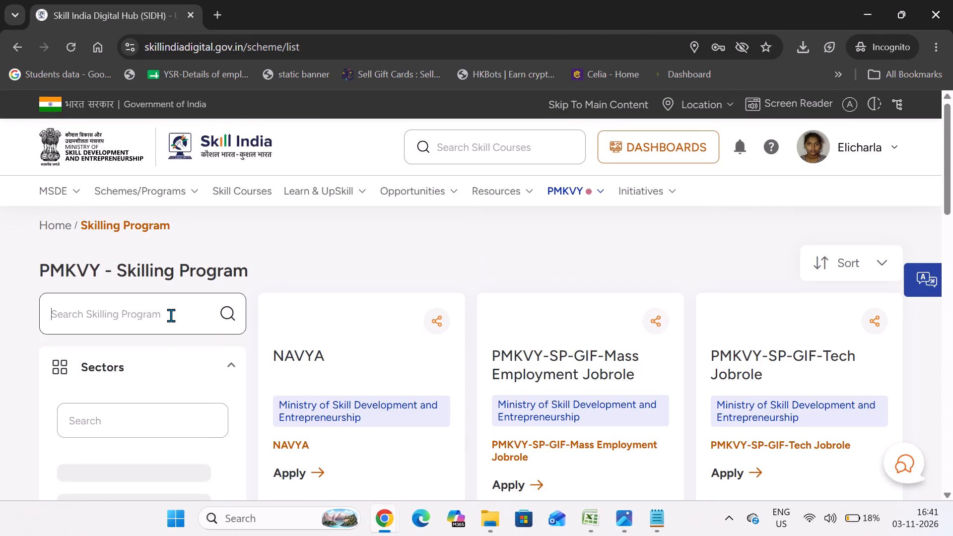
type("shoe")
key("BackSpace")
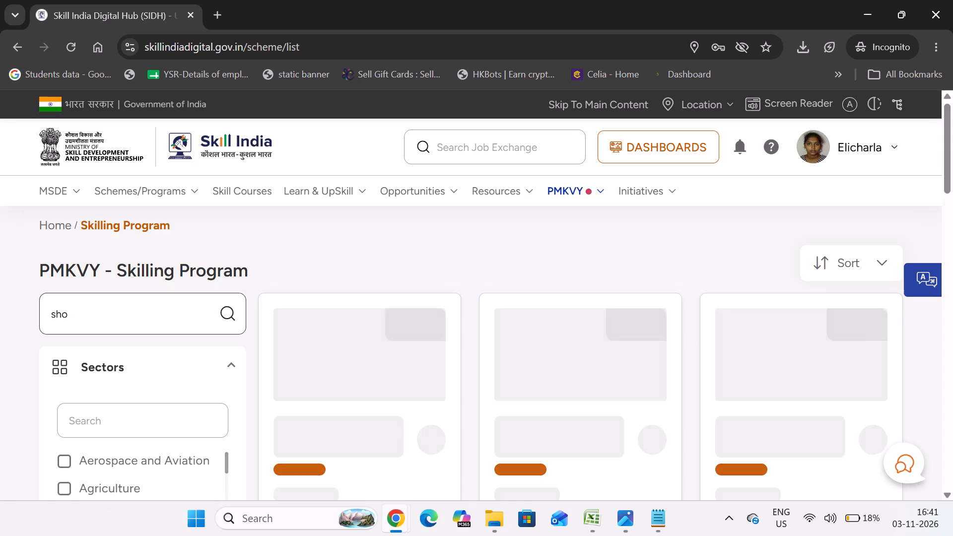
type("rt")
key("space")
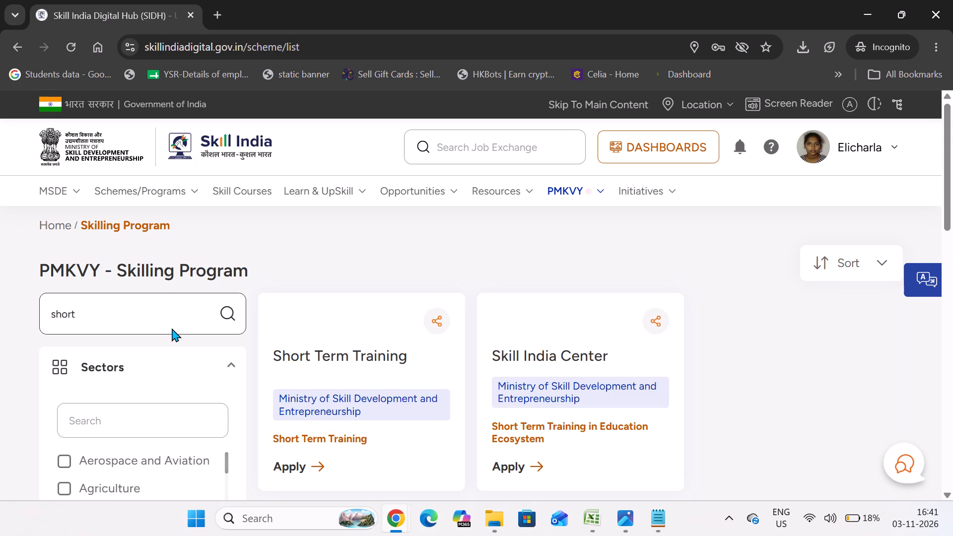
Apply to the Short Term Training program, choosing the Web Developer job role.
left_click(294, 465)
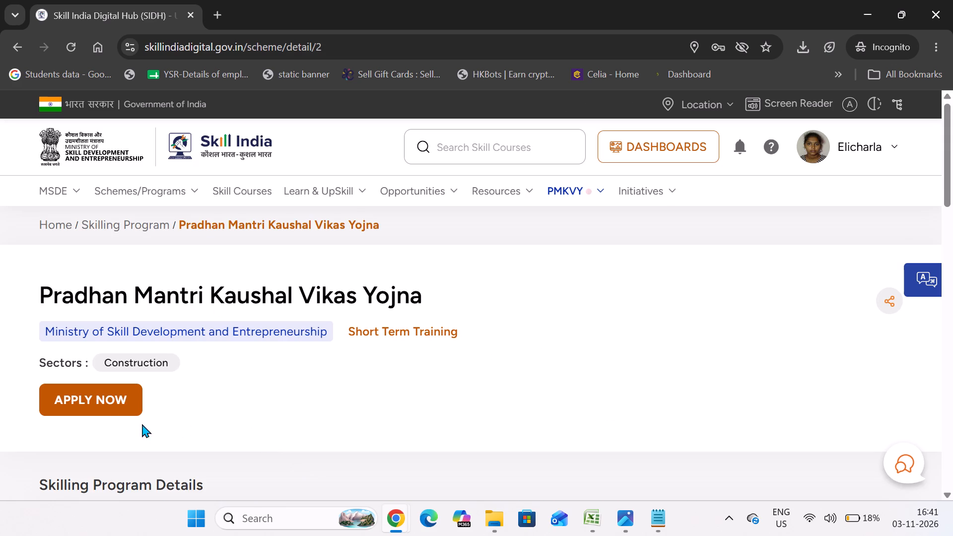
left_click(99, 406)
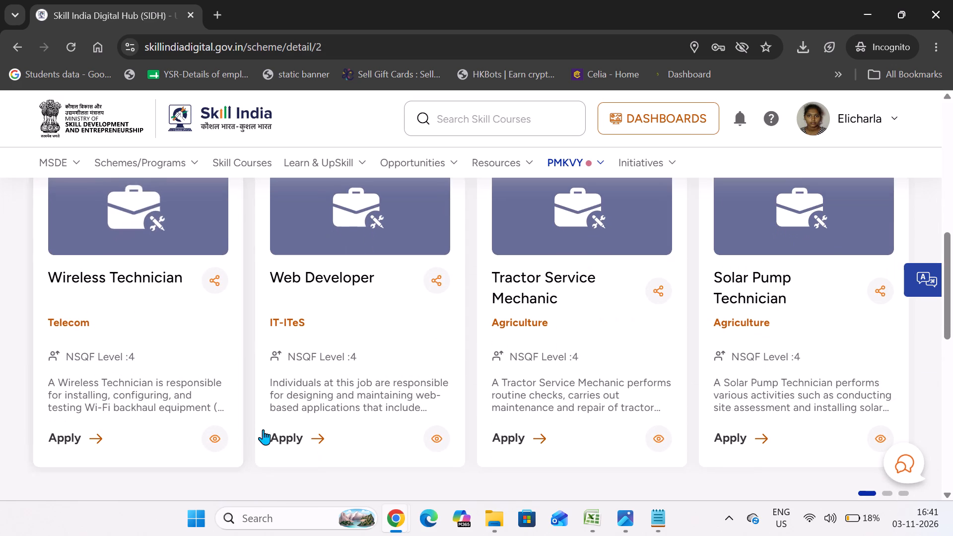
left_click(283, 432)
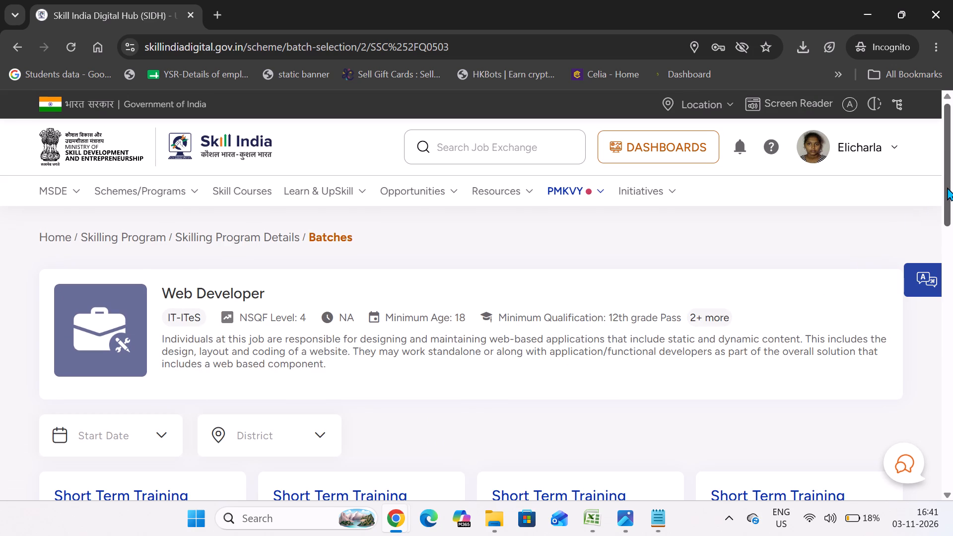
Select batch 4006632 at Government Degree College, Porumamilla, and proceed with the application.
left_click_drag(947, 187, 948, 217)
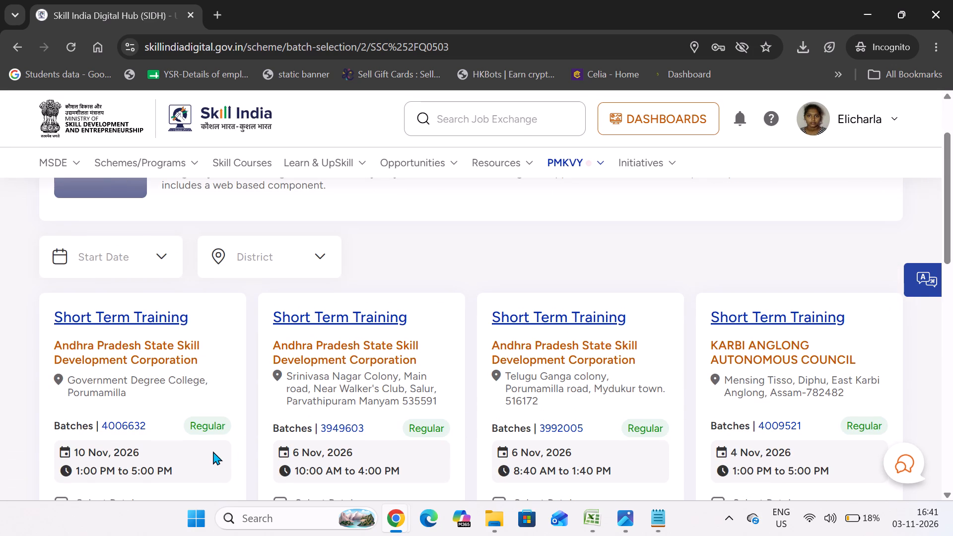
left_click(111, 409)
key("Down")
key("Down")
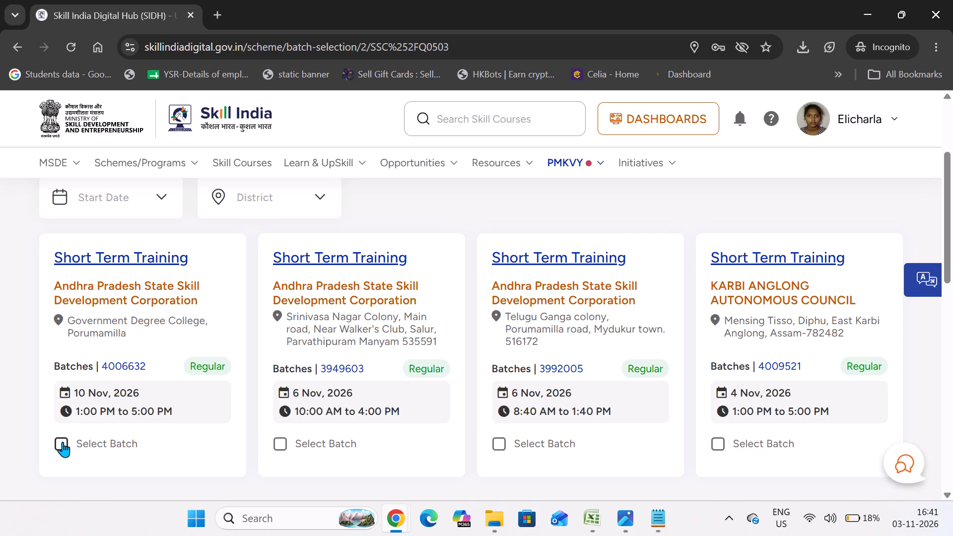
left_click(63, 442)
left_click(462, 398)
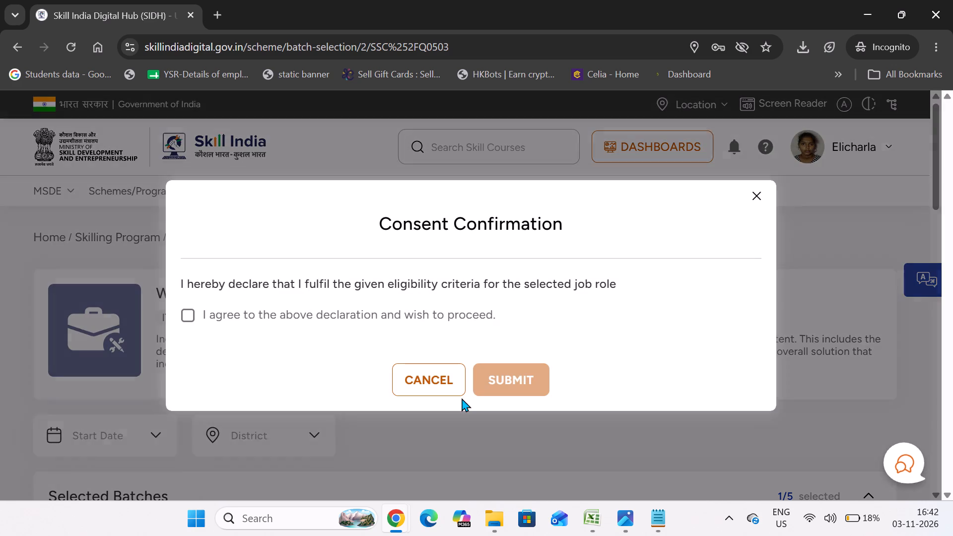
Agree to the eligibility declaration and submit the consent confirmation.
left_click(356, 315)
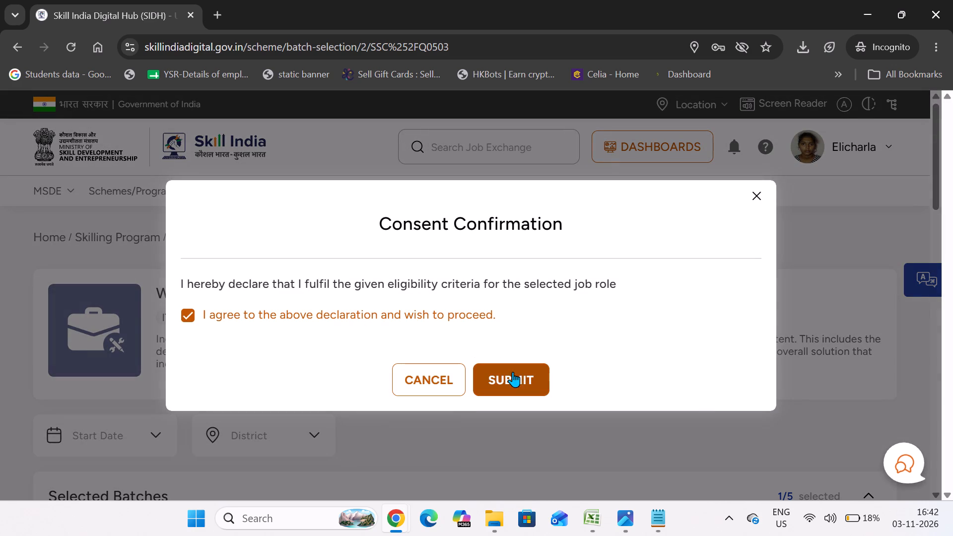
left_click(515, 377)
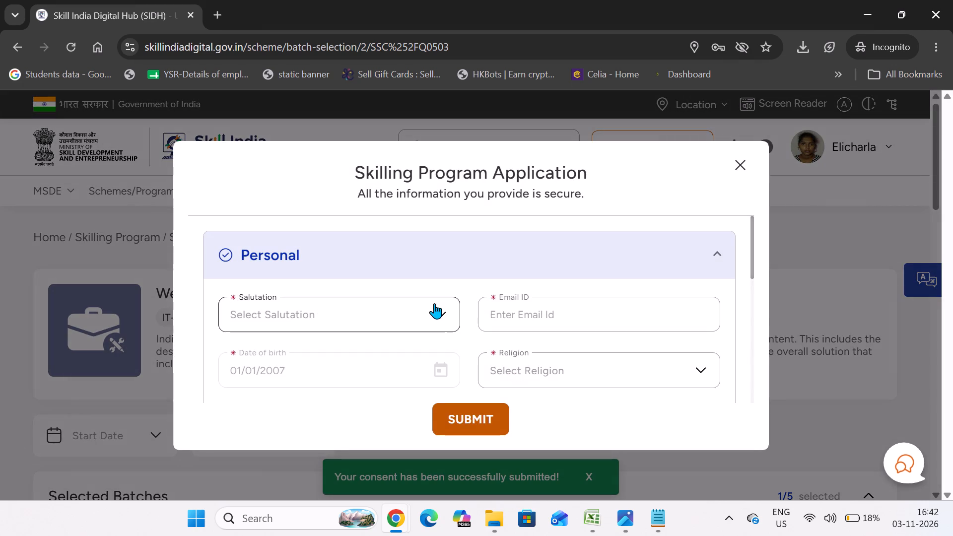
Set the salutation to Ms and the religion to Hinduism in the Personal section of the Skilling Program Application.
left_click(434, 303)
left_click(308, 387)
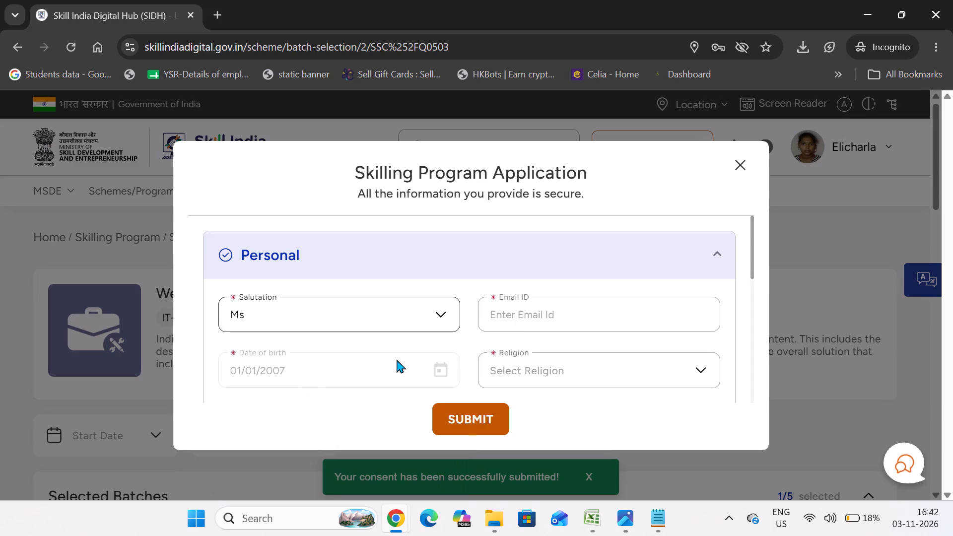
left_click(521, 313)
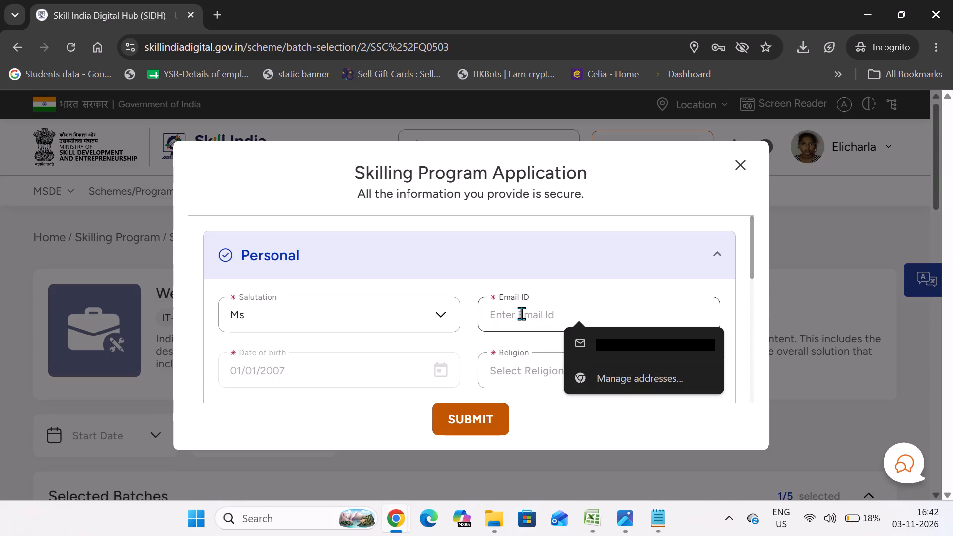
left_click(500, 370)
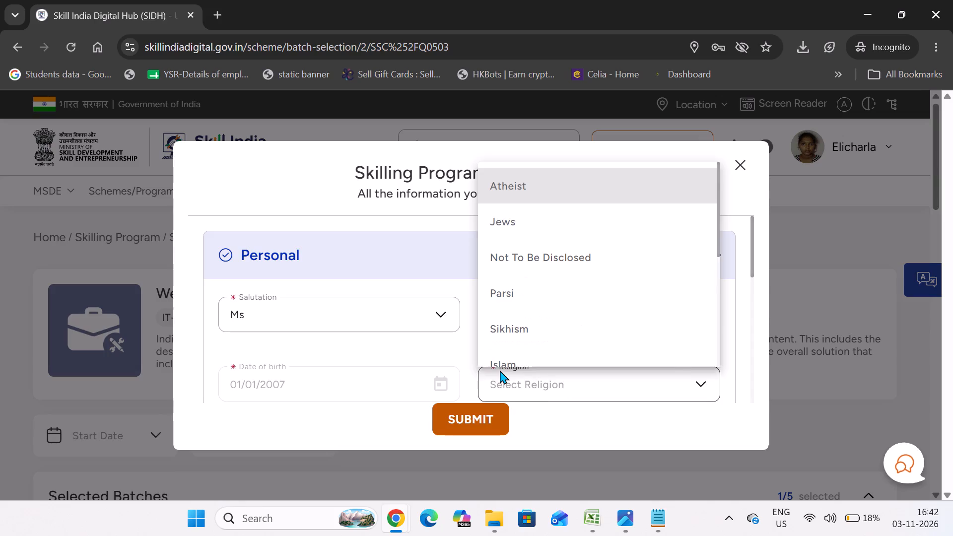
key("Down")
key("Down")
key("Down")
key("Down")
key("Down")
key("Down")
key("Down")
key("Up")
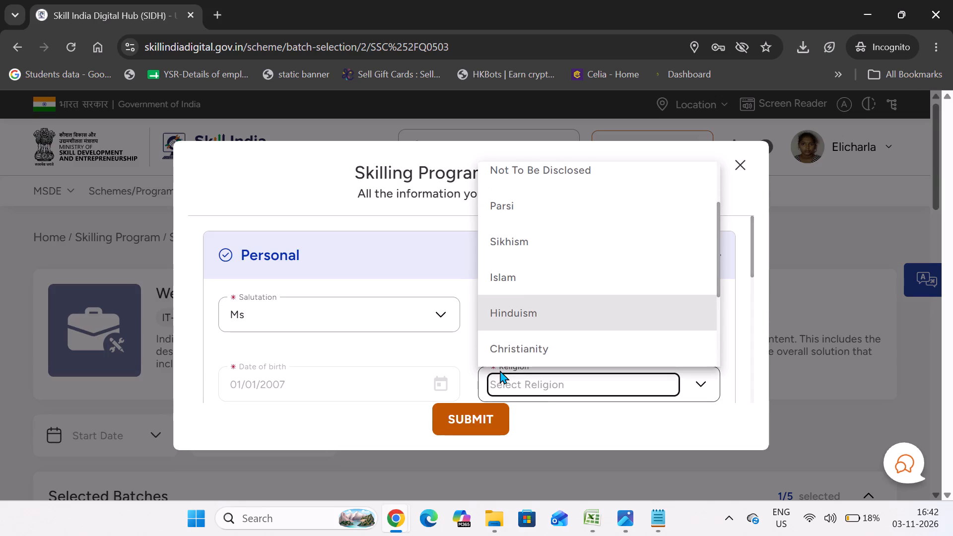
key("Return")
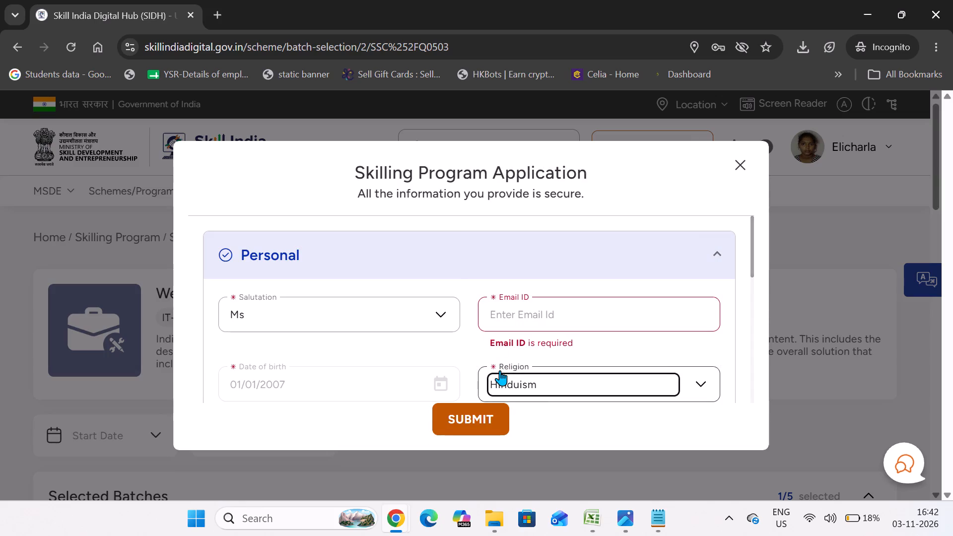
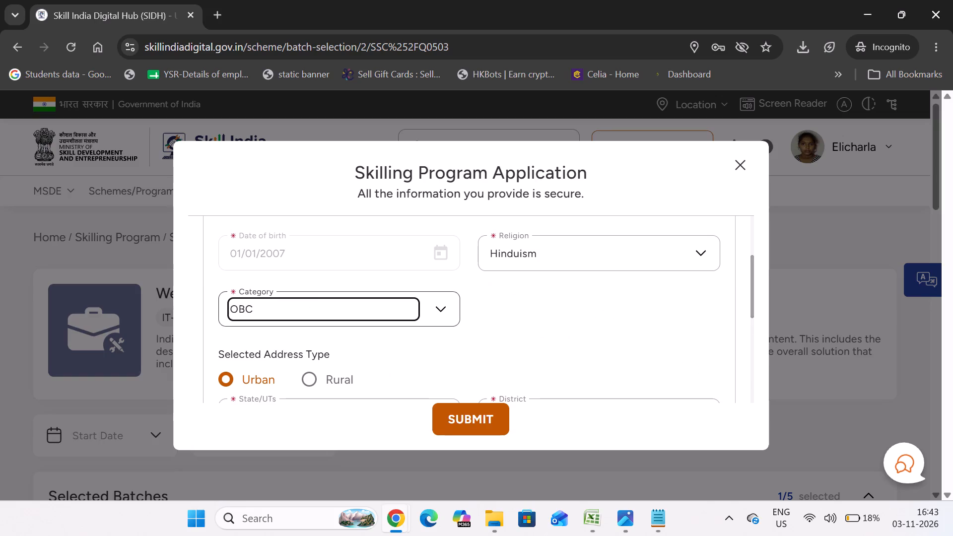
Set the address type to Rural, with state Andhra Pradesh and district Y.S.R.
key("Tab")
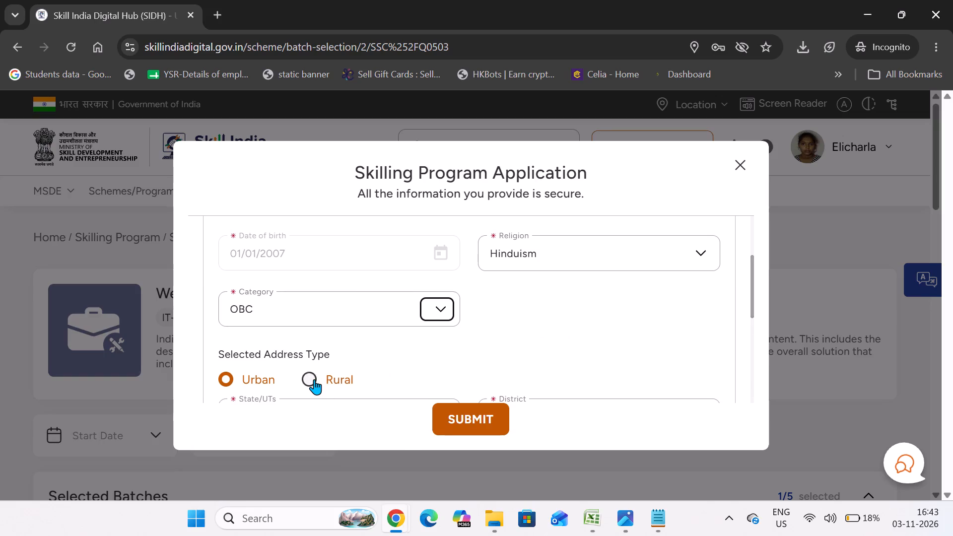
left_click(314, 379)
key("Tab")
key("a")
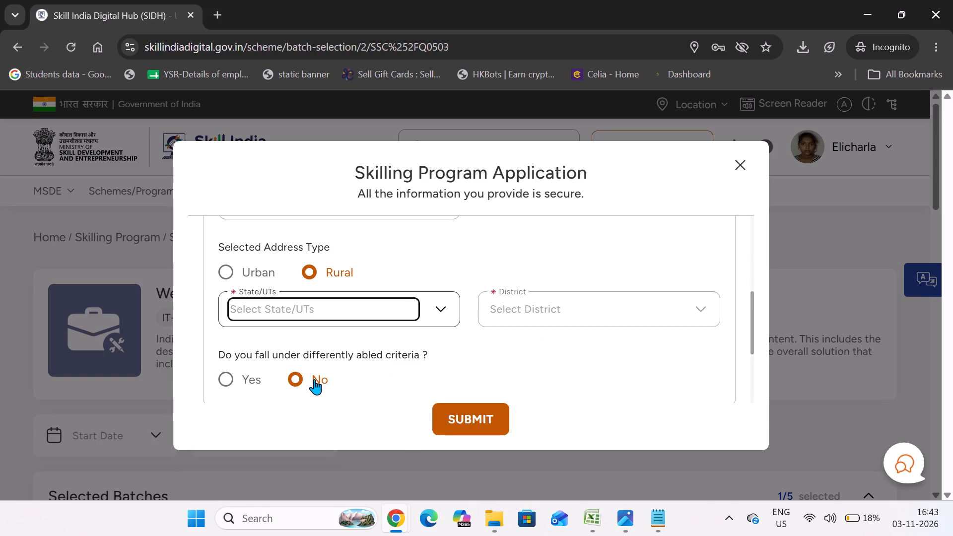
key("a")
key("Tab")
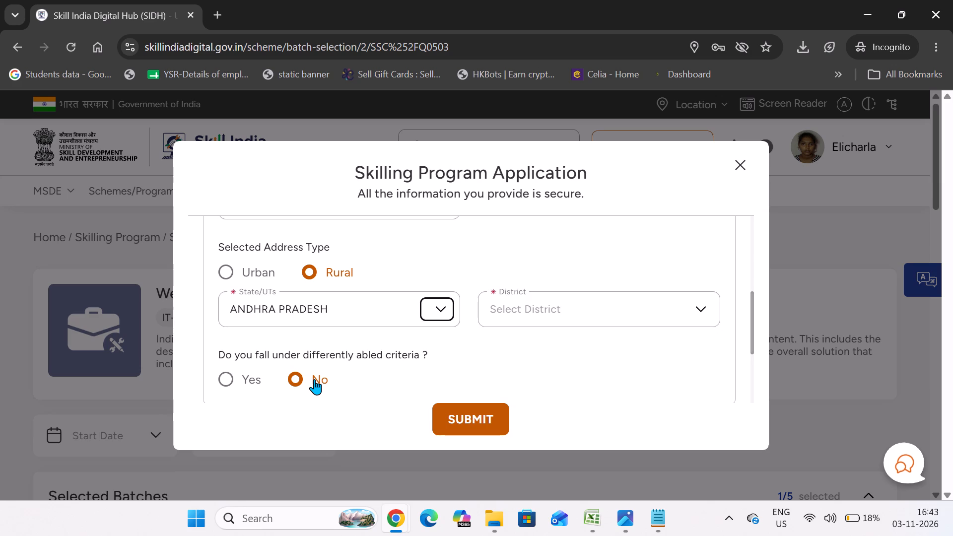
key("Tab")
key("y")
key("Tab")
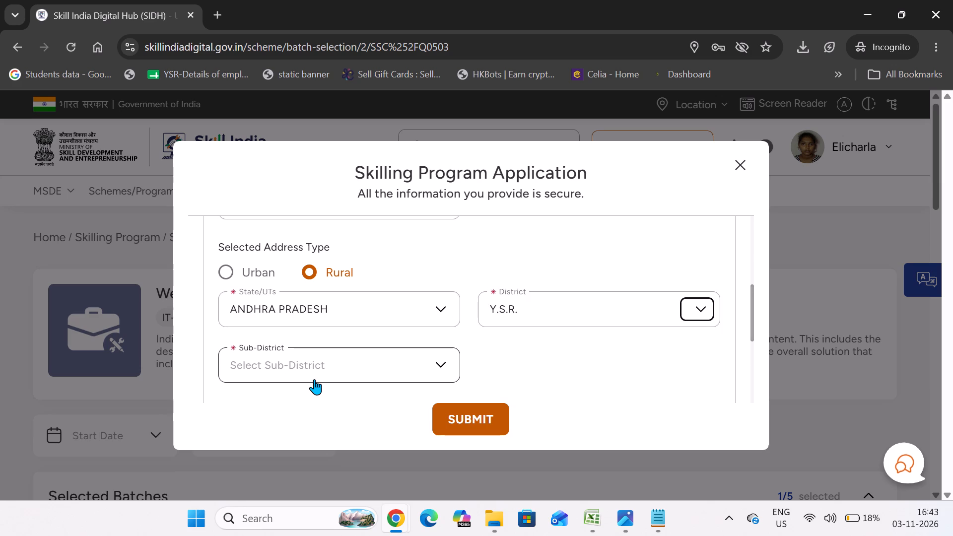
Set both the sub-district and the village of the rural address to Porumamilla.
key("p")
key("Tab")
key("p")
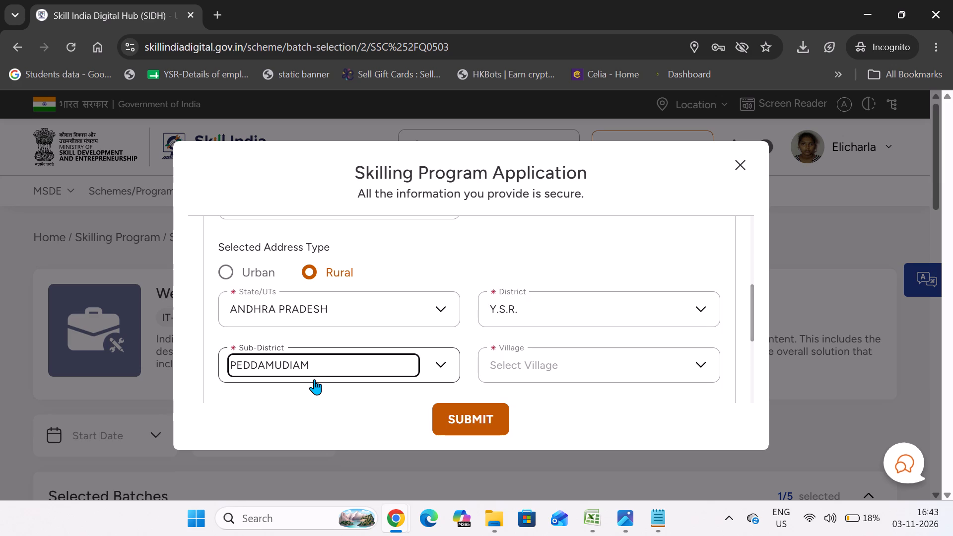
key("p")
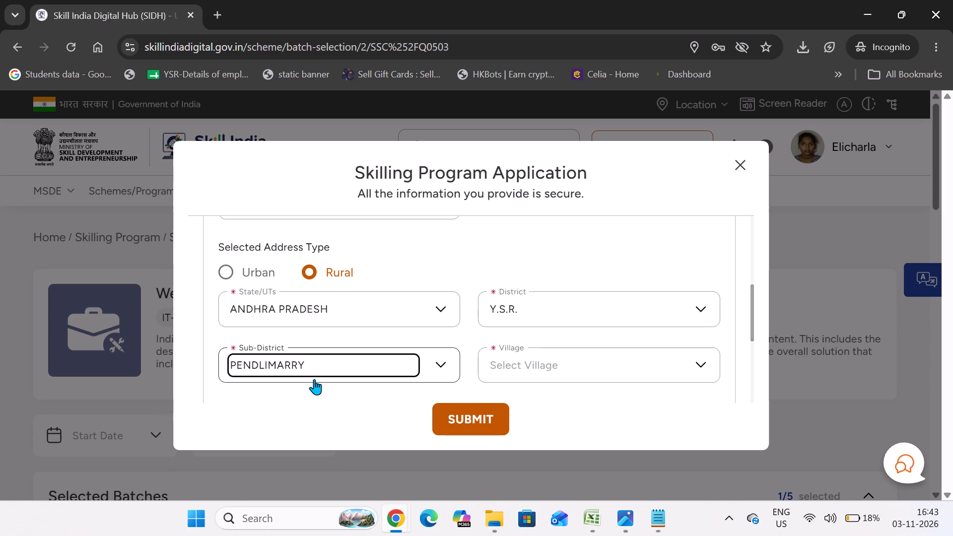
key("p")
key("Tab")
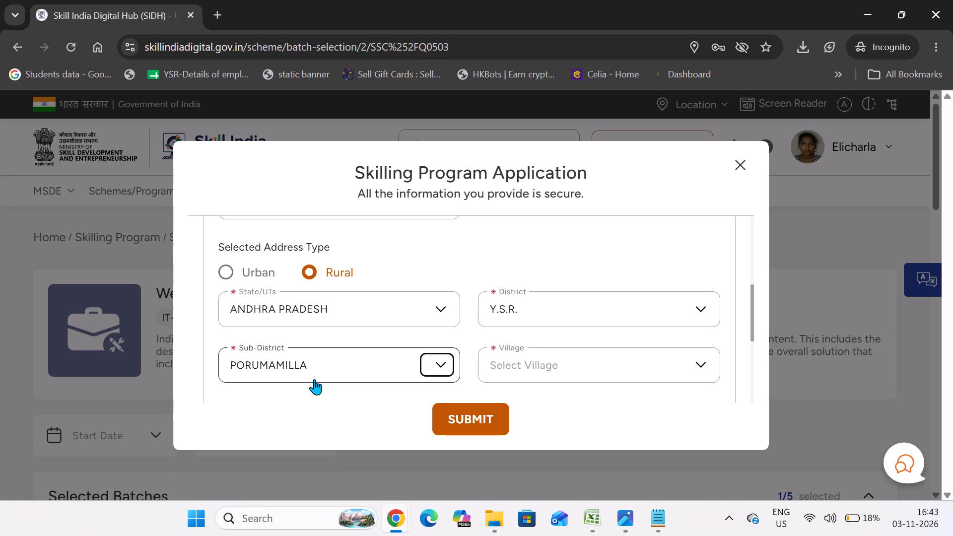
key("Tab")
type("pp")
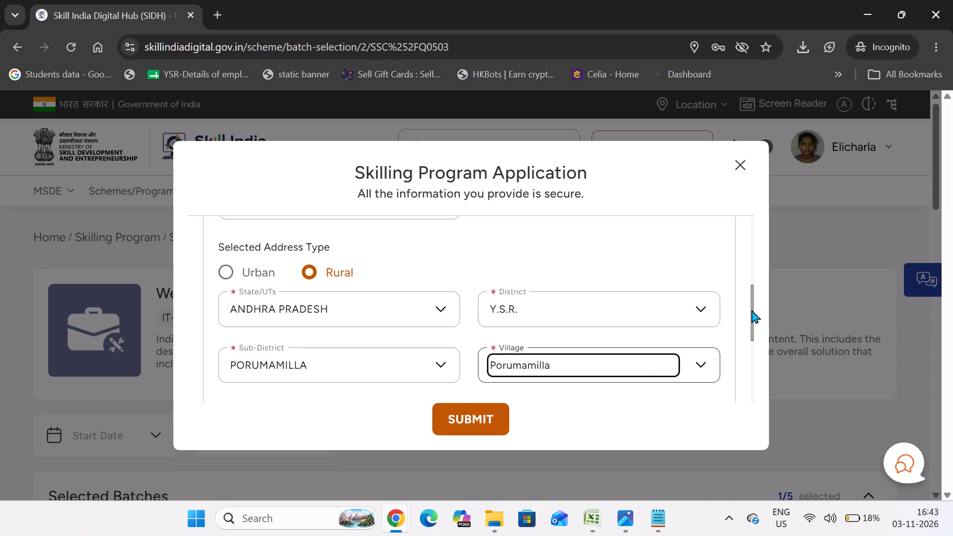
Fill in the Family section with the father's name, the mother's name and marital status Single/Unmarried.
left_click_drag(751, 310, 749, 379)
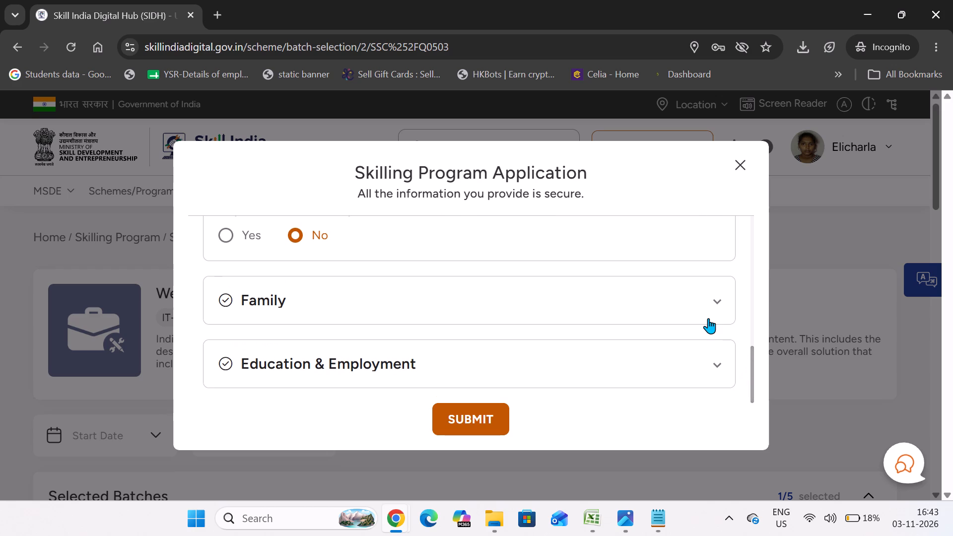
left_click(708, 318)
left_click(420, 354)
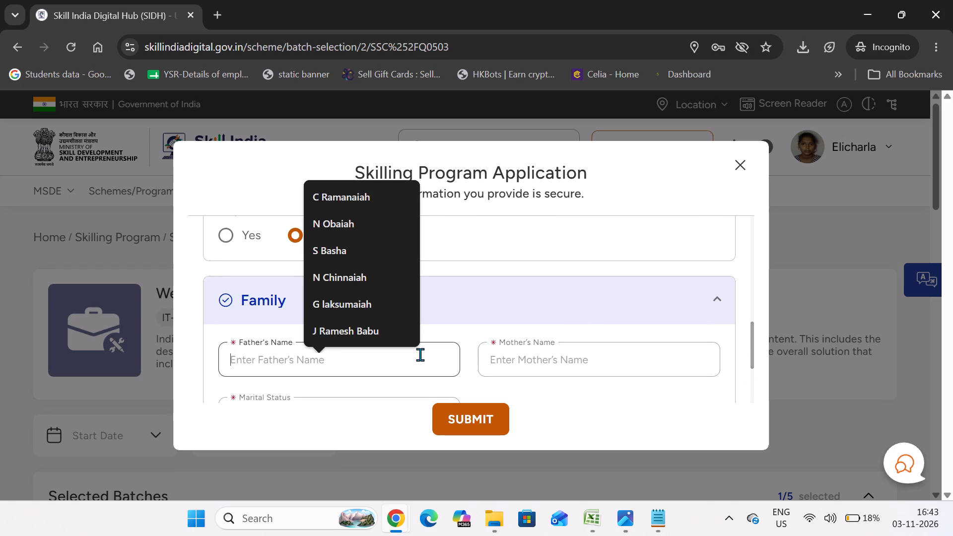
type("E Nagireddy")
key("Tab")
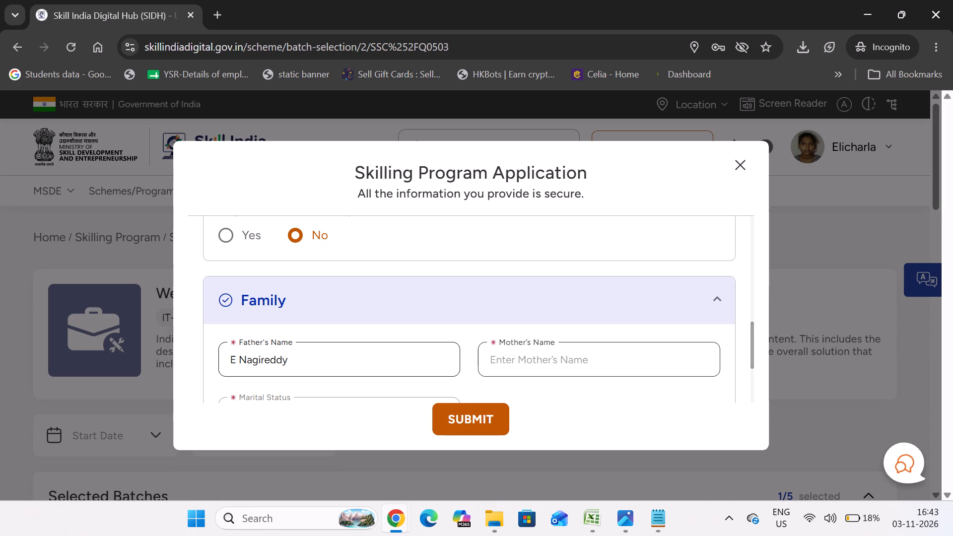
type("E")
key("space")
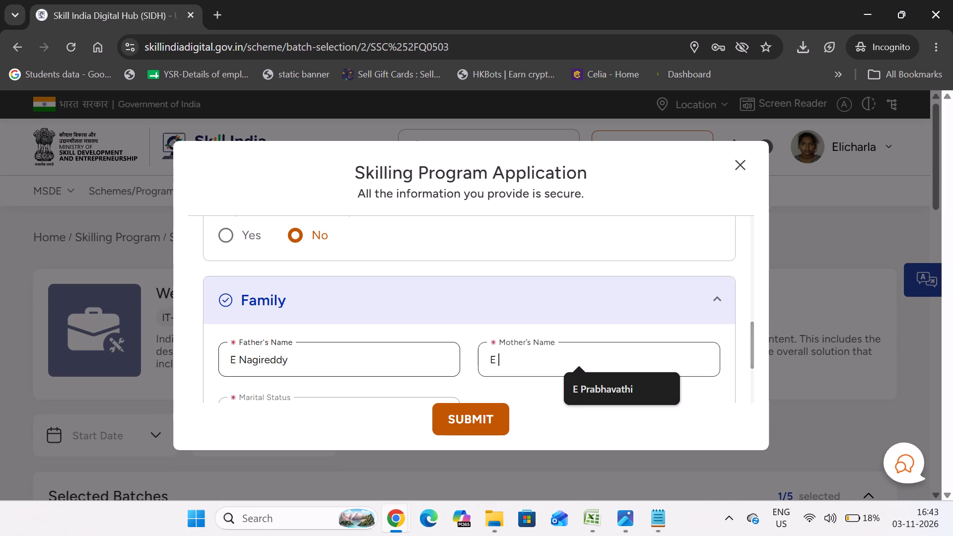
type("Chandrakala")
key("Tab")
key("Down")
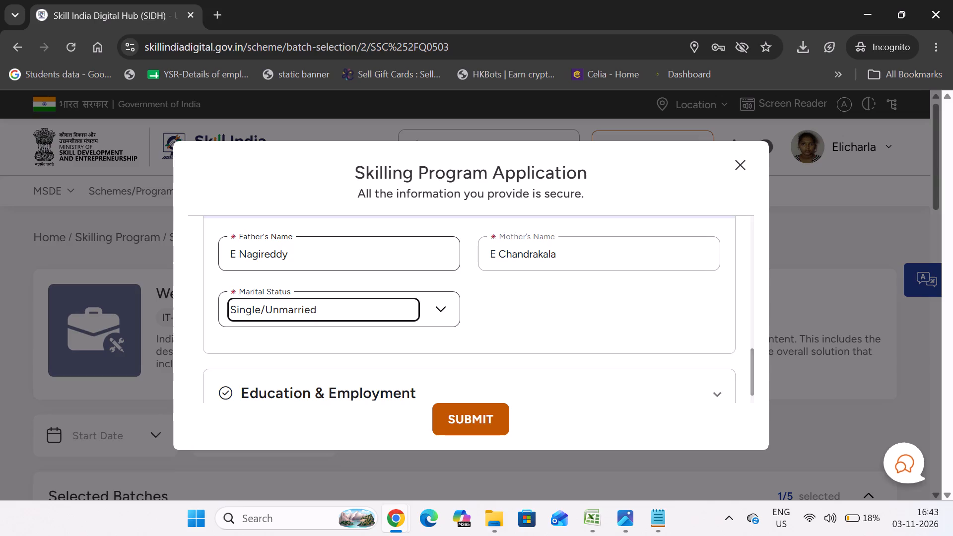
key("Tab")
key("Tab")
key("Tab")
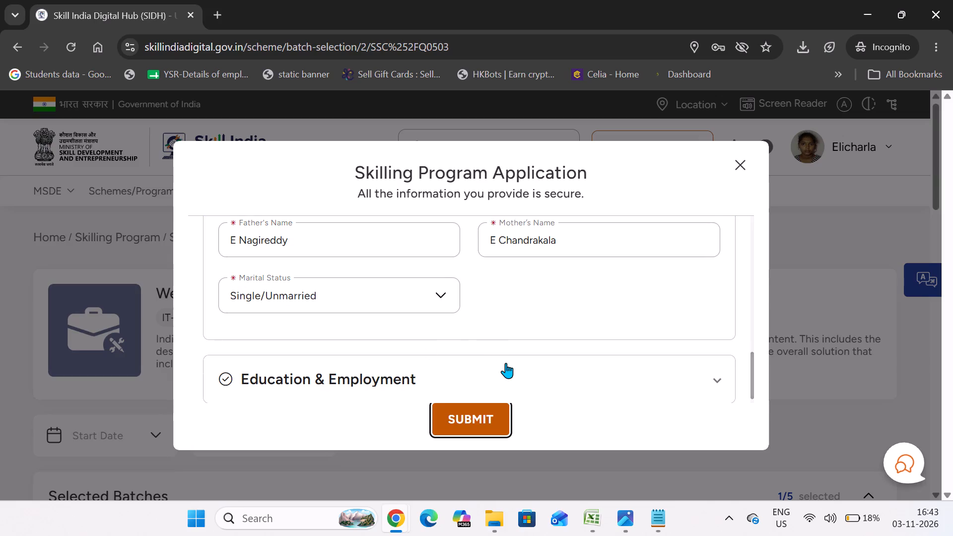
Complete the Education & Employment section with highest education Graduate, training status Fresher and Training Provider as the referral source.
left_click(506, 363)
key("Down")
left_click(506, 363)
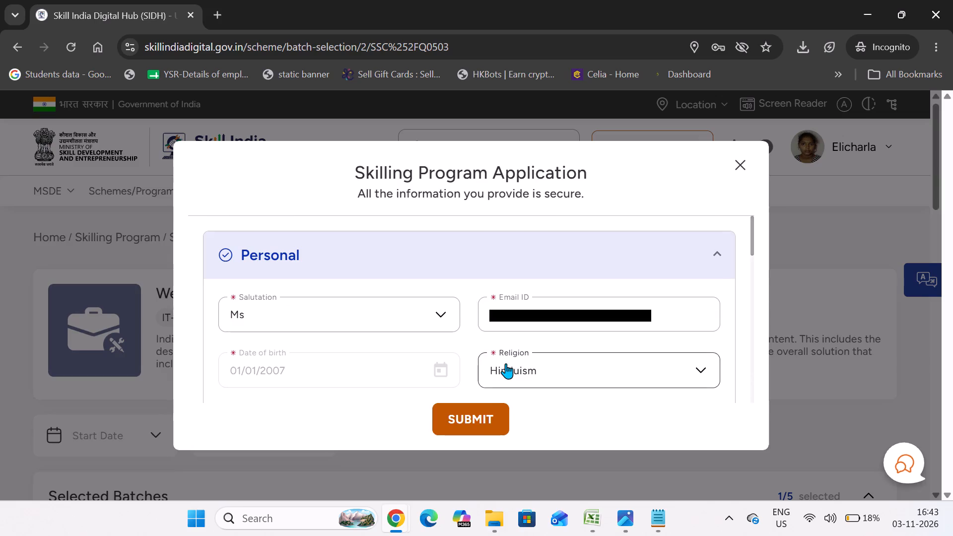
left_click_drag(751, 238, 760, 392)
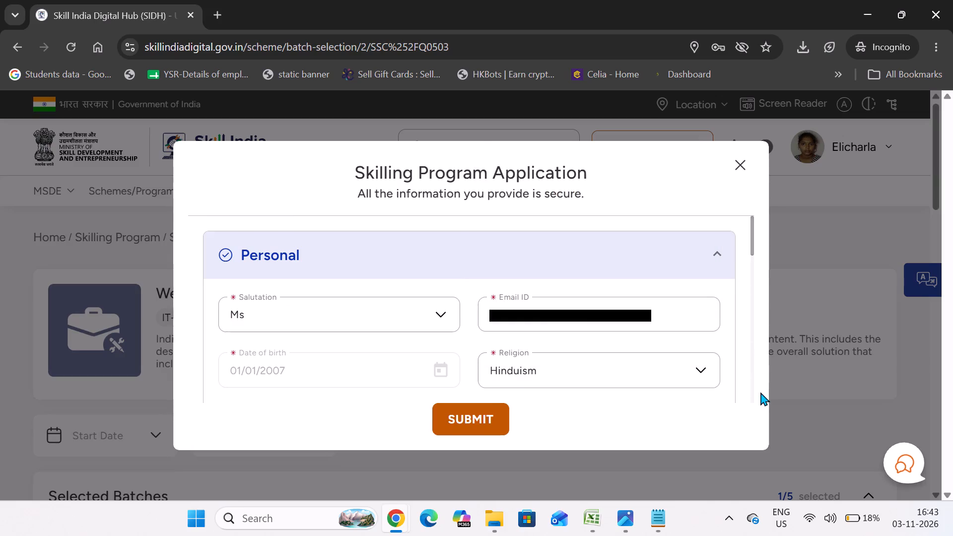
triple_click(751, 377)
left_click(751, 377)
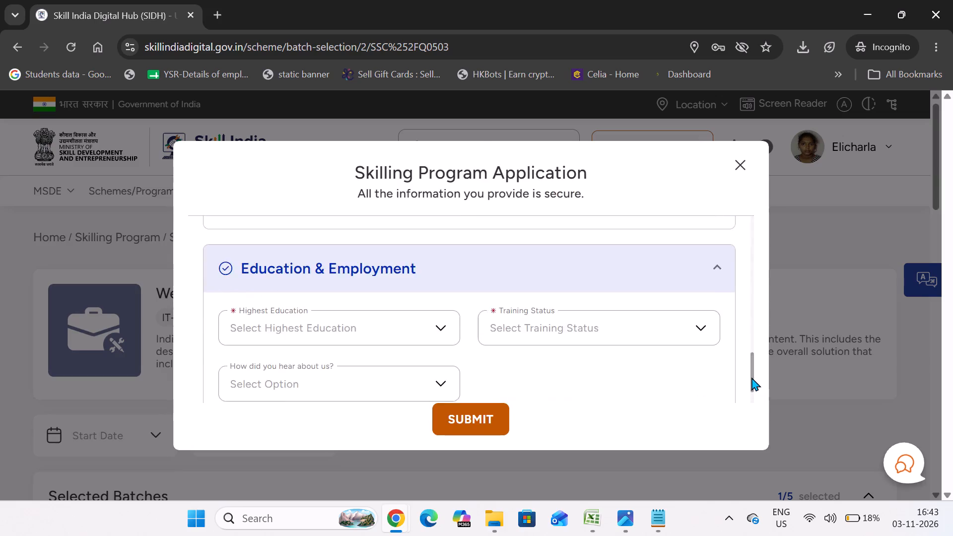
left_click(394, 336)
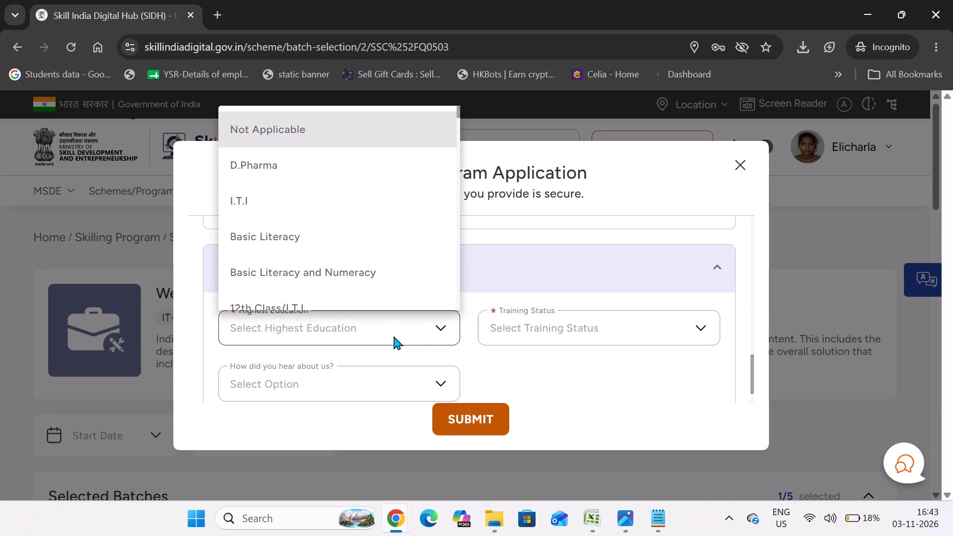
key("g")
left_click(371, 302)
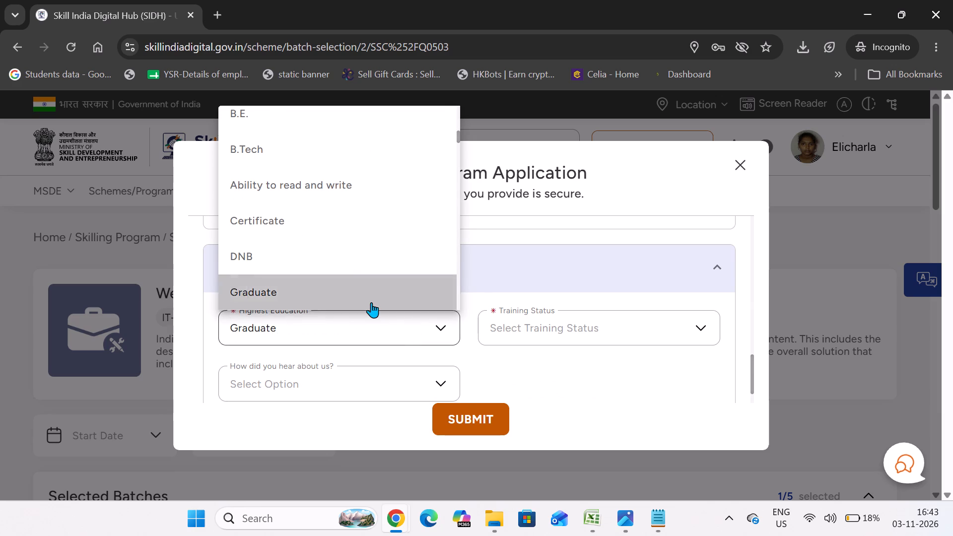
left_click(540, 323)
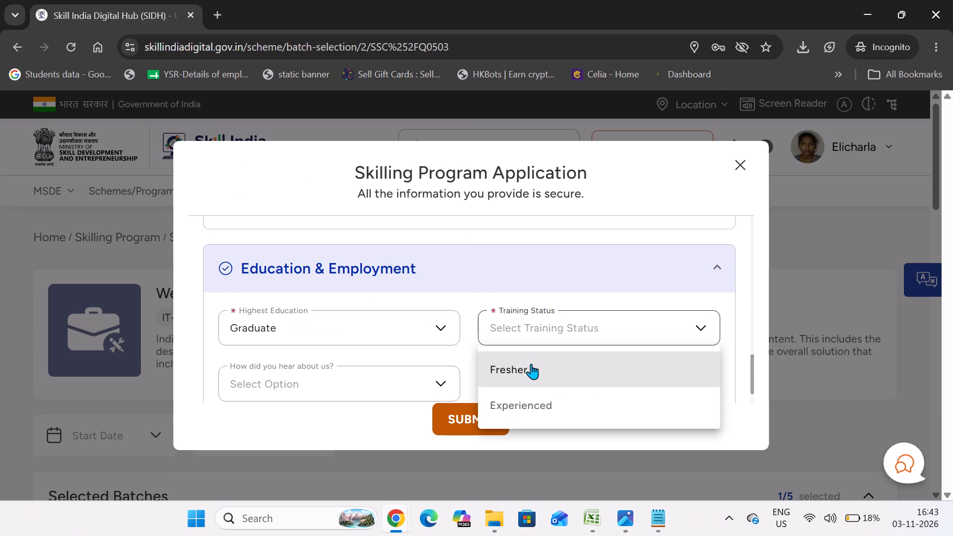
left_click(531, 364)
left_click(383, 384)
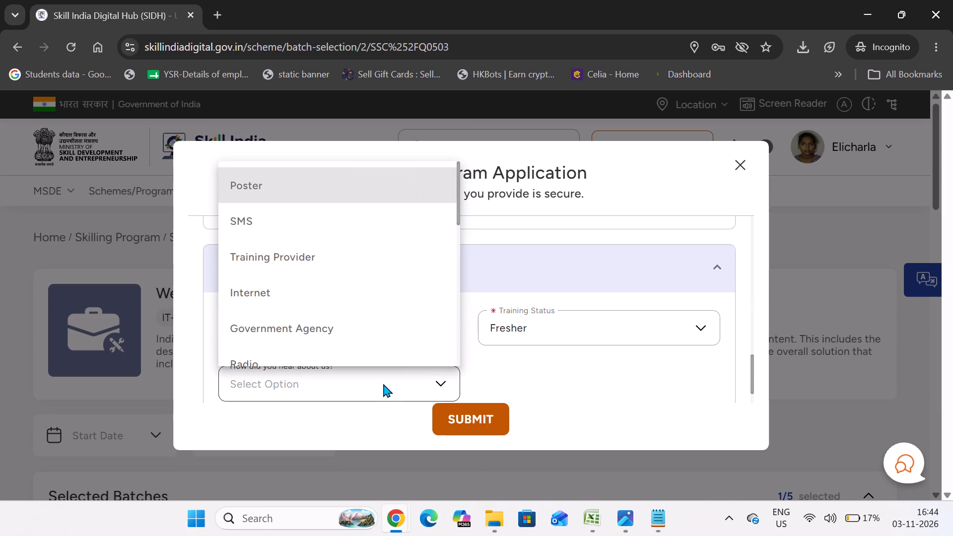
left_click(296, 264)
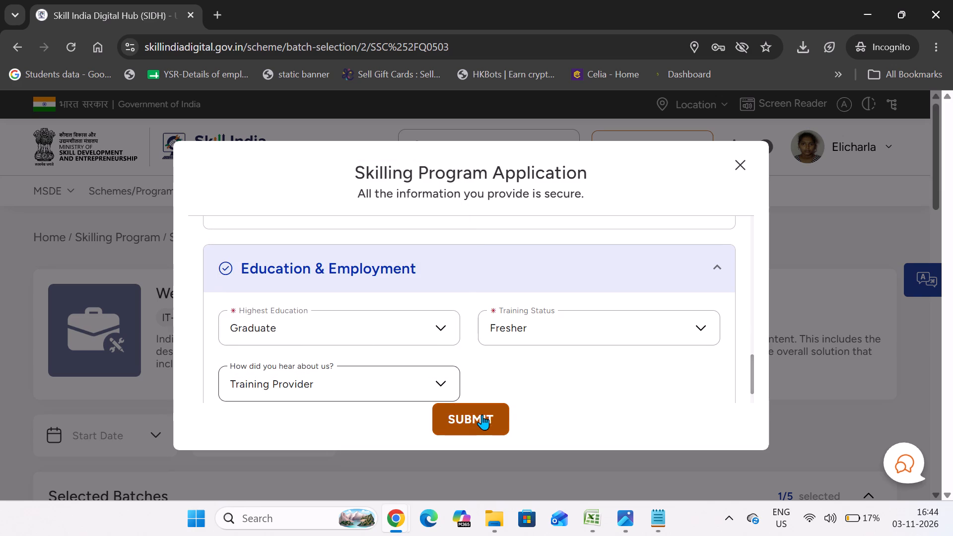
Submit the completed Skilling Program Application.
left_click(482, 414)
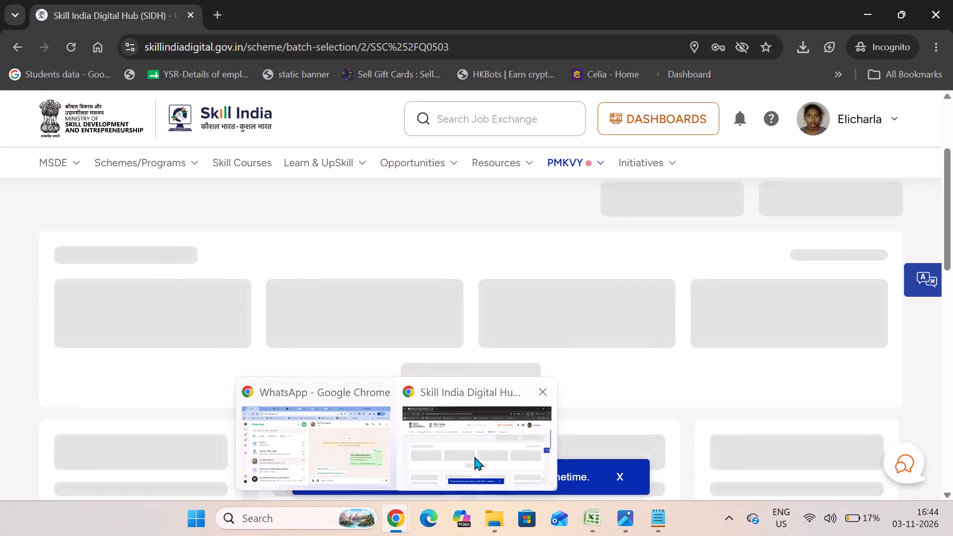
left_click(500, 426)
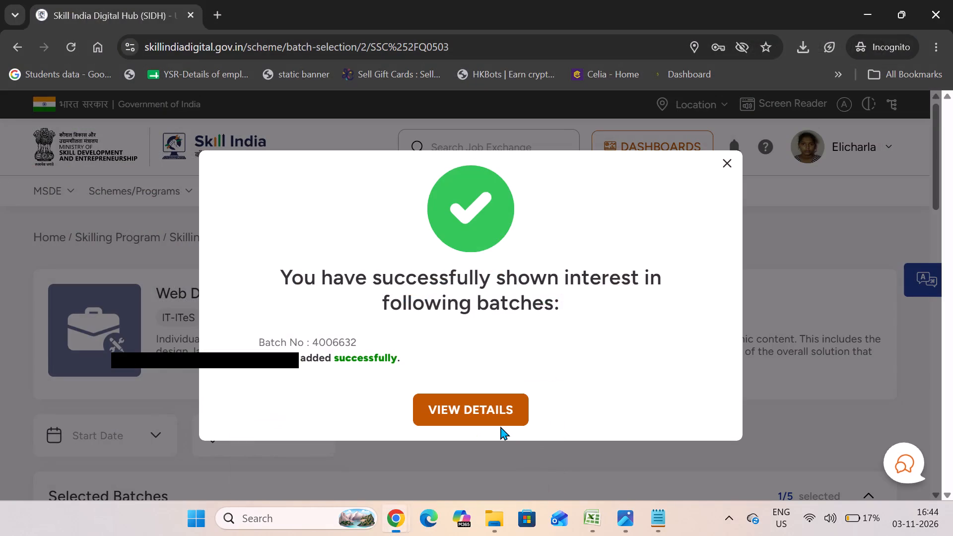
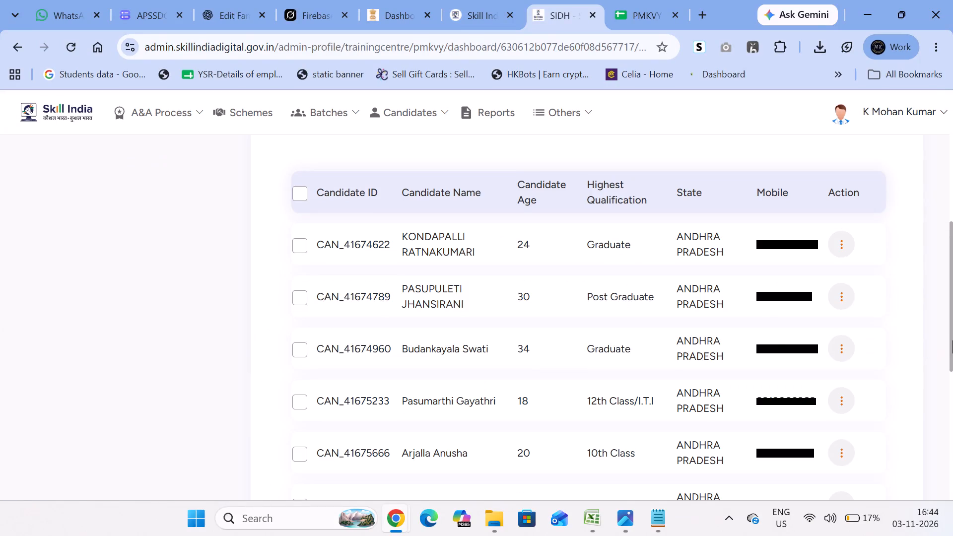
Approve the last pending candidate on page 2 of the Candidate Interested list, agreeing to the consent declaration.
left_click_drag(952, 300, 952, 438)
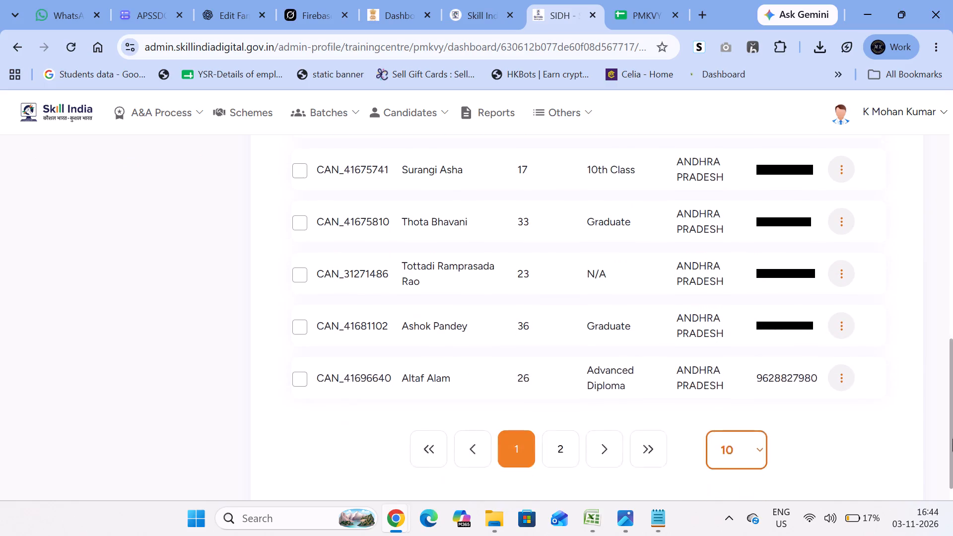
left_click_drag(952, 438, 952, 444)
left_click(555, 442)
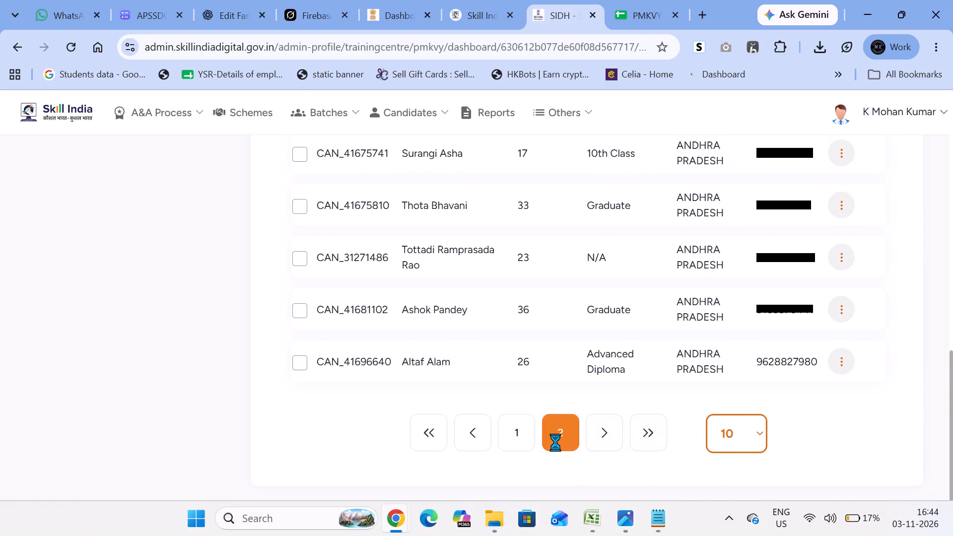
left_click(300, 365)
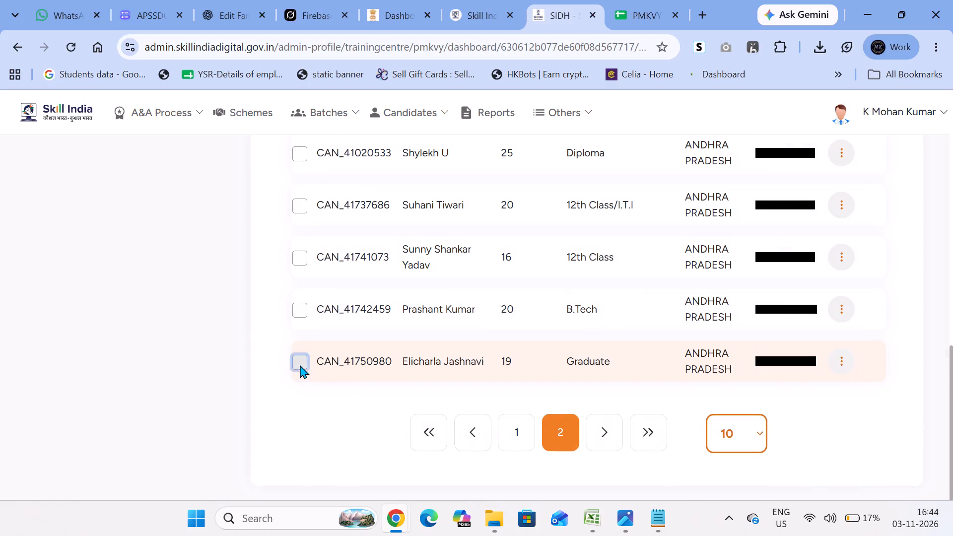
left_click(840, 361)
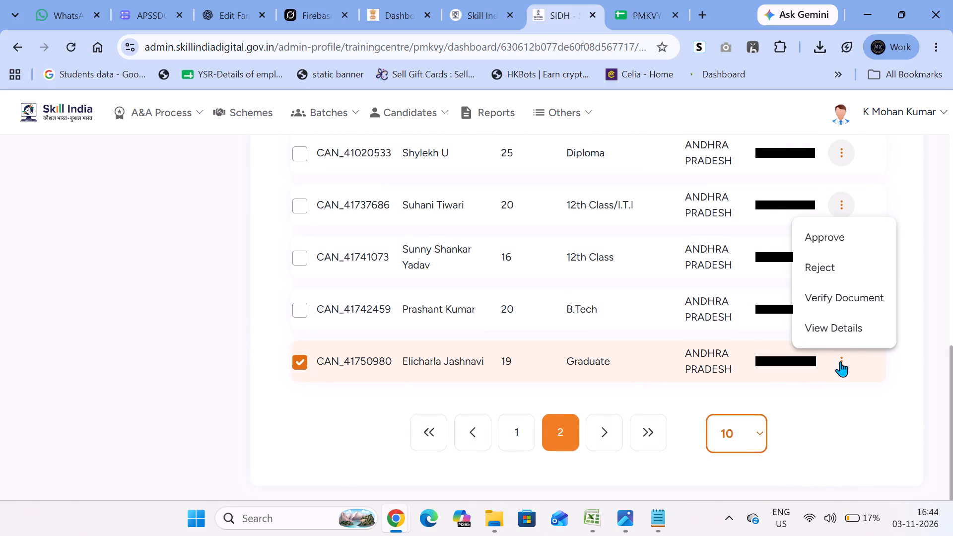
left_click(820, 243)
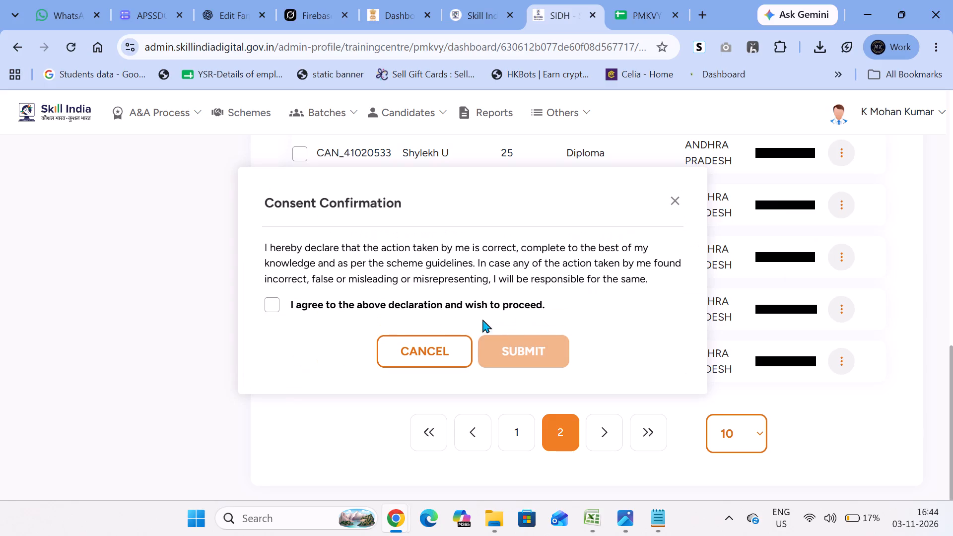
left_click(410, 298)
left_click(524, 360)
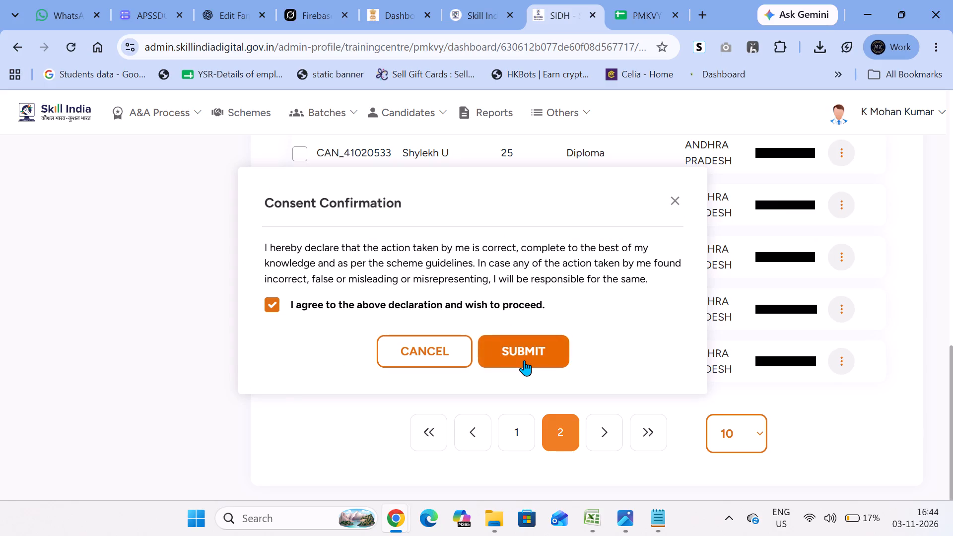
left_click(422, 381)
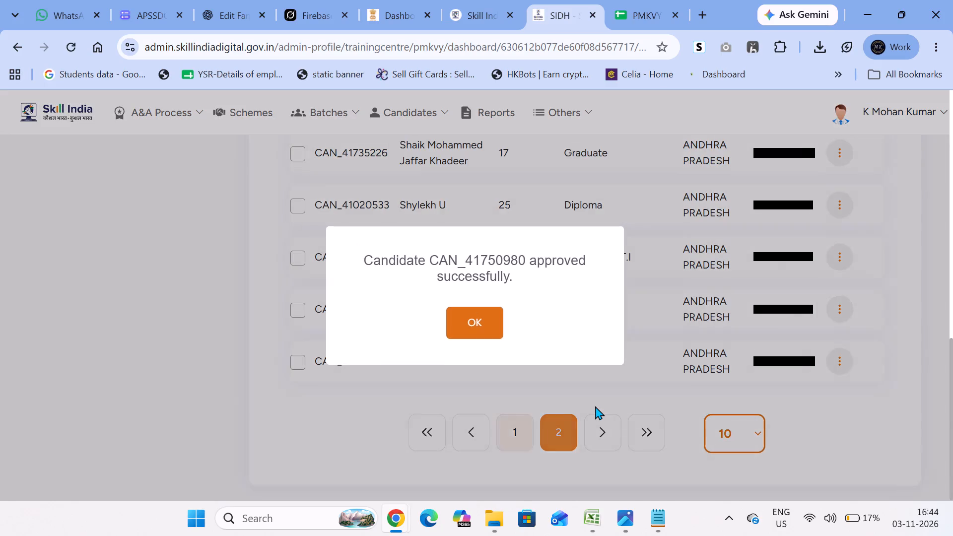
left_click(489, 332)
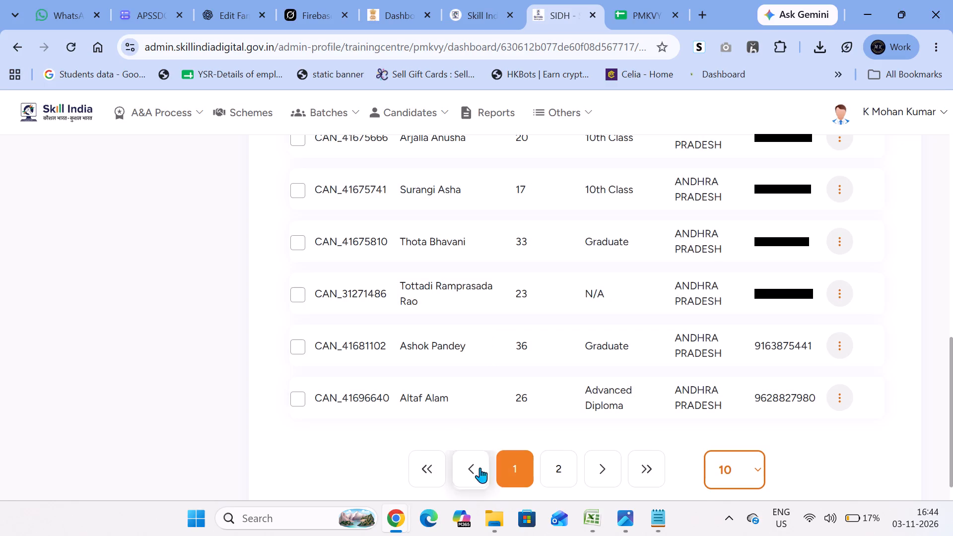
In the candidate's incognito session, accept the approved Web Developer batch 4006632 and confirm the enrollment.
left_click(436, 463)
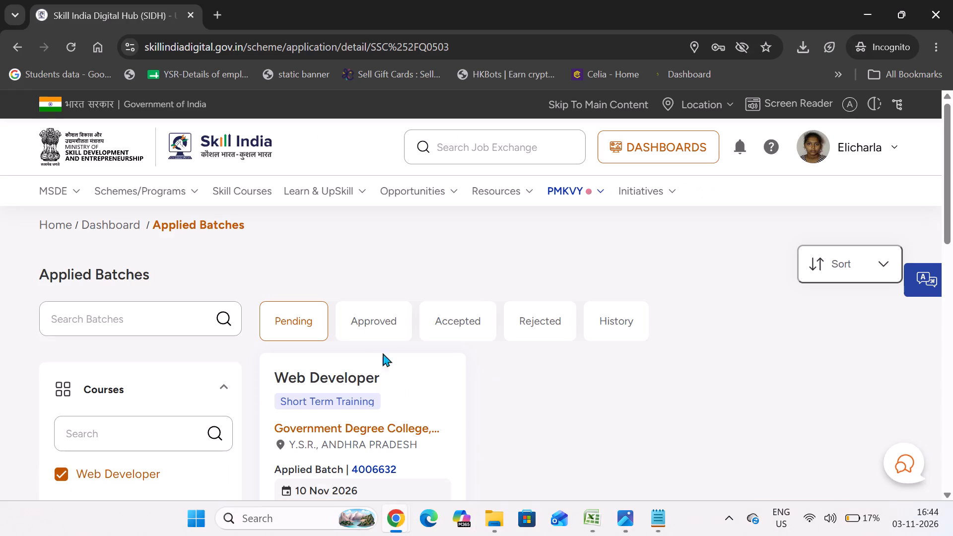
left_click(362, 324)
left_click(539, 385)
key("Down")
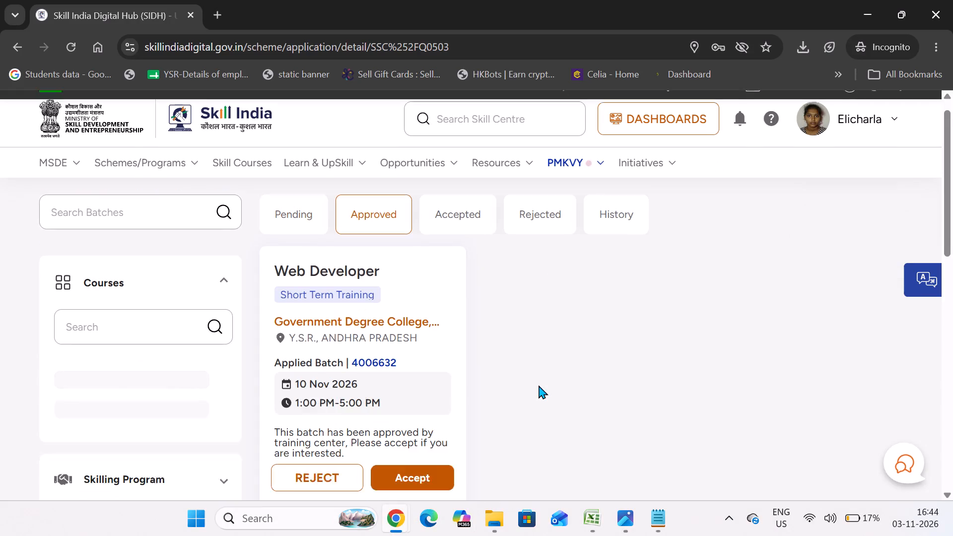
key("Down")
key("Down")
left_click(386, 402)
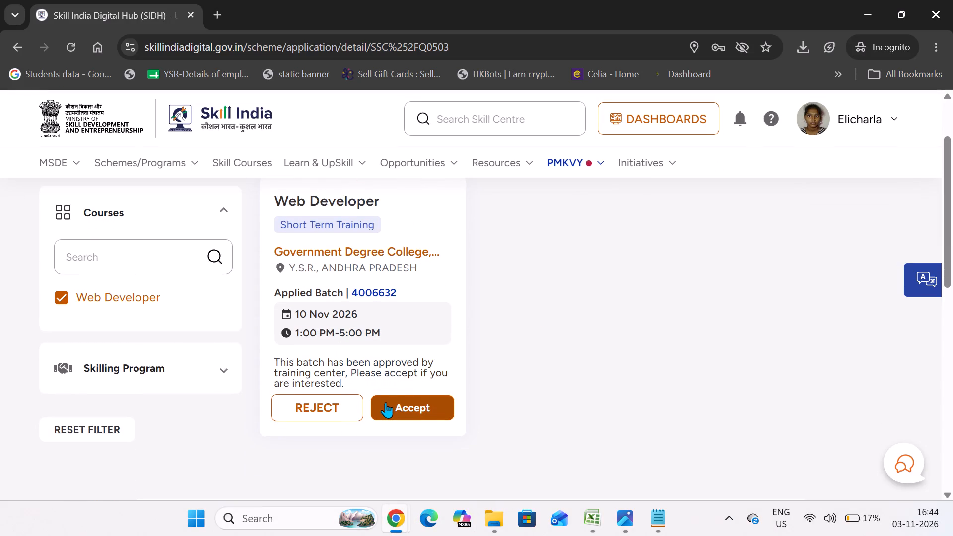
left_click(428, 410)
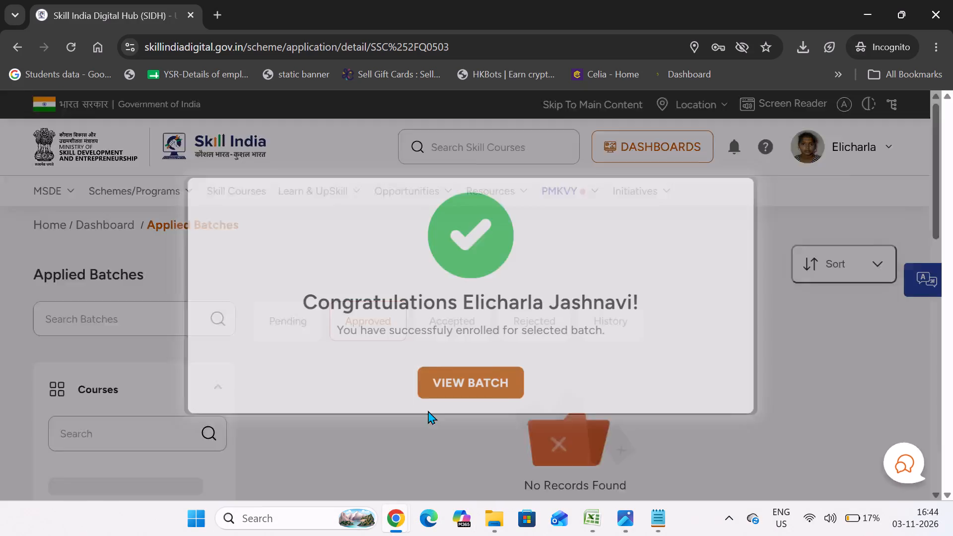
left_click(517, 369)
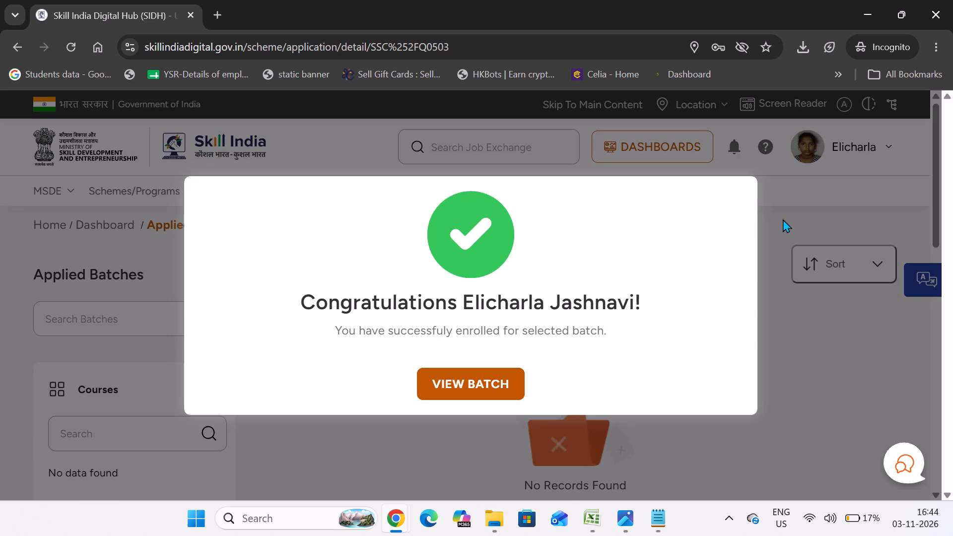
left_click(482, 374)
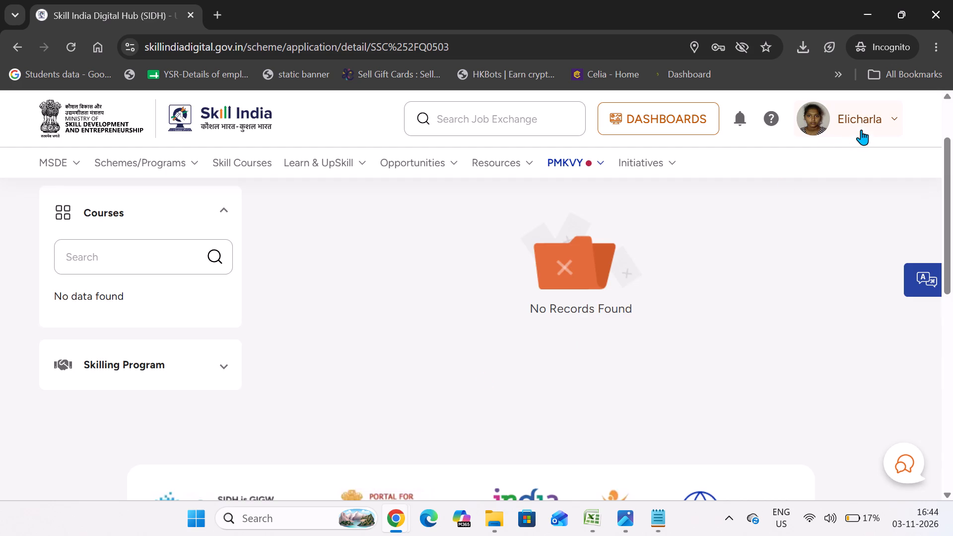
Log the enrolled candidate out of the Skill India Digital Hub account.
left_click(864, 120)
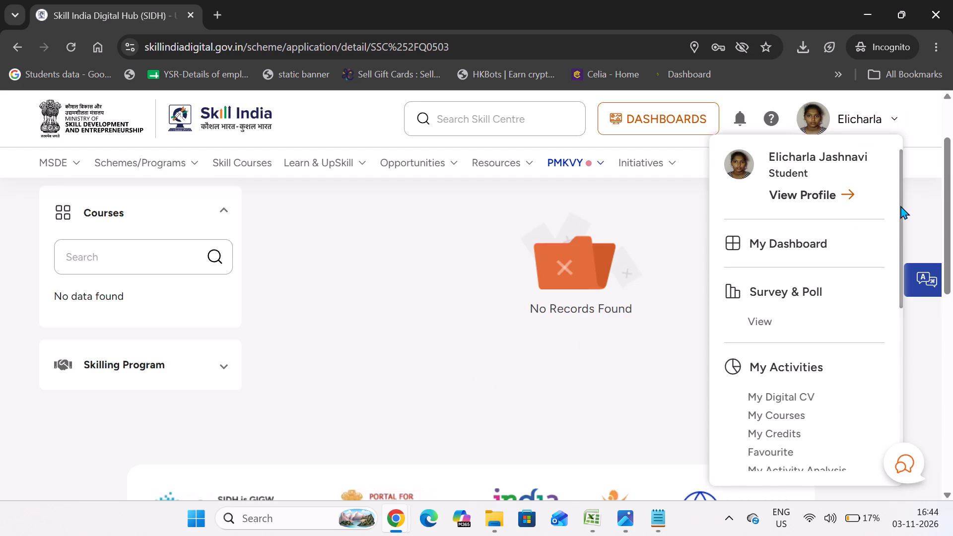
left_click_drag(900, 205, 907, 388)
left_click(765, 443)
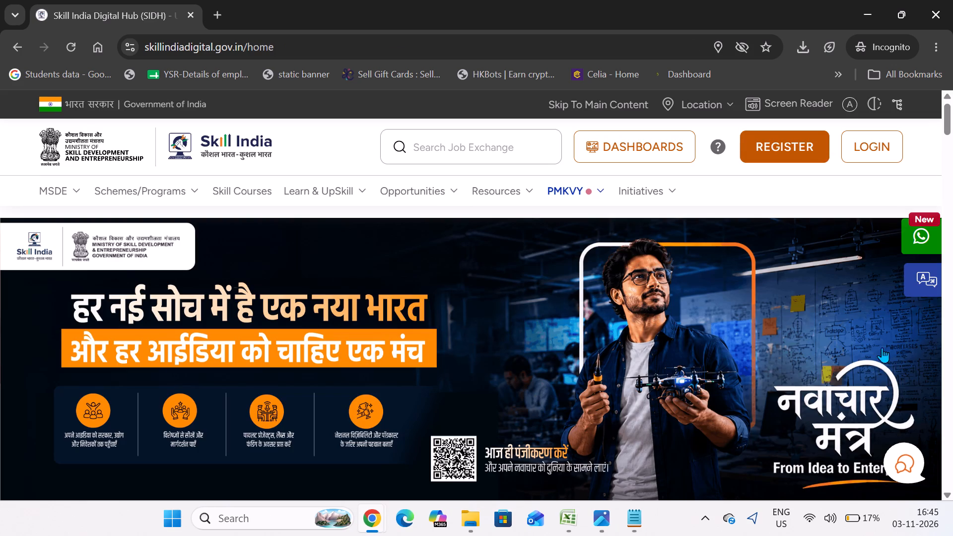
Start a new Learner/Participant registration on Skill India Digital Hub, ready for the mobile number.
left_click(779, 152)
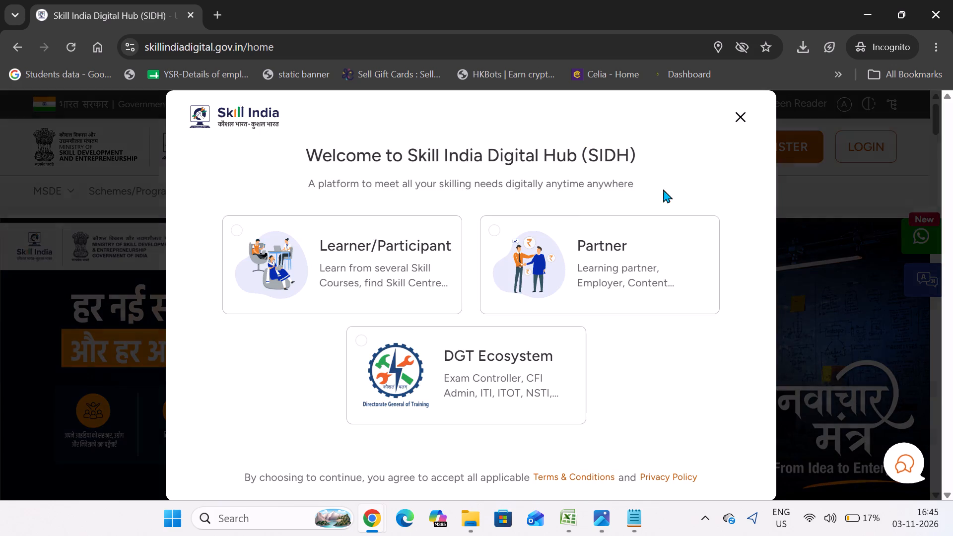
left_click(424, 257)
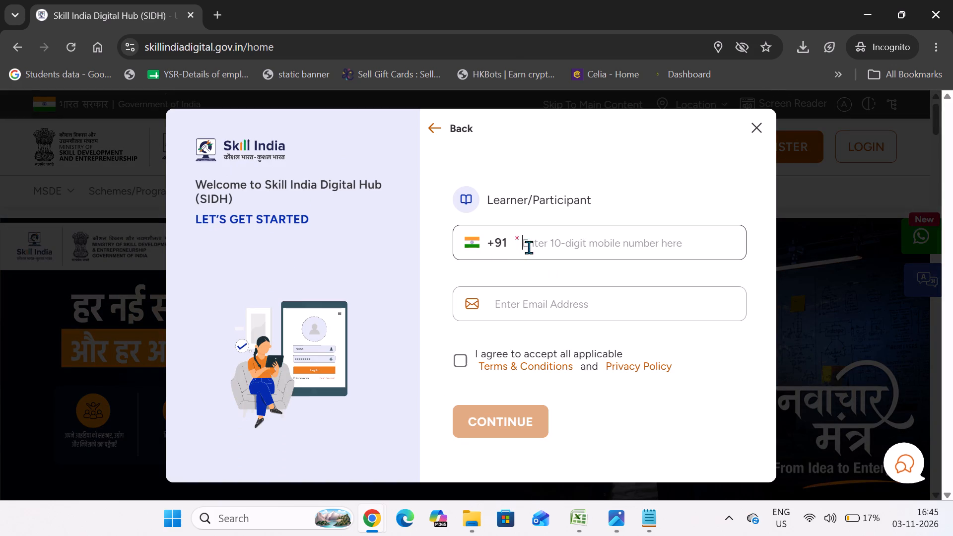
left_click(549, 243)
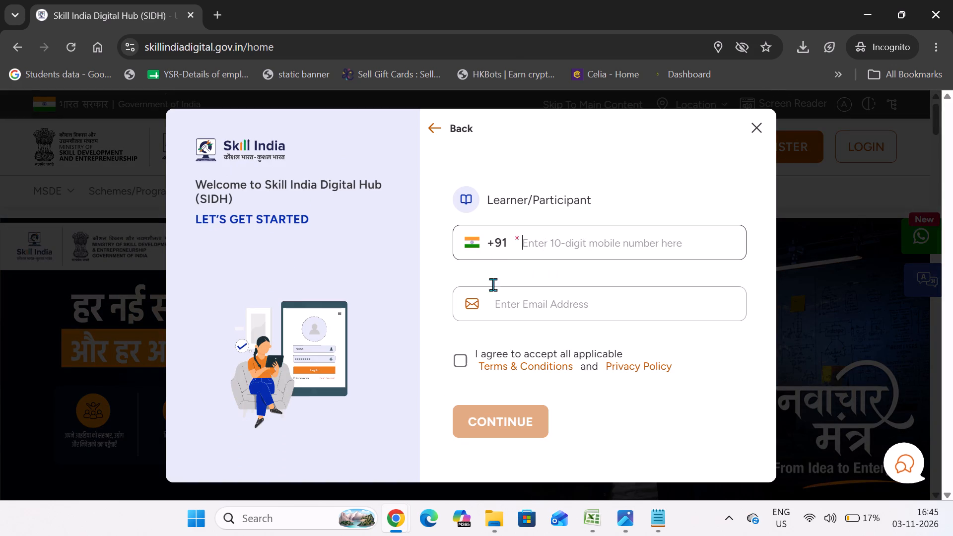
In the main browser window, close the Skill India home page and the APSSDC Day 3 Save Water form.
left_click(361, 483)
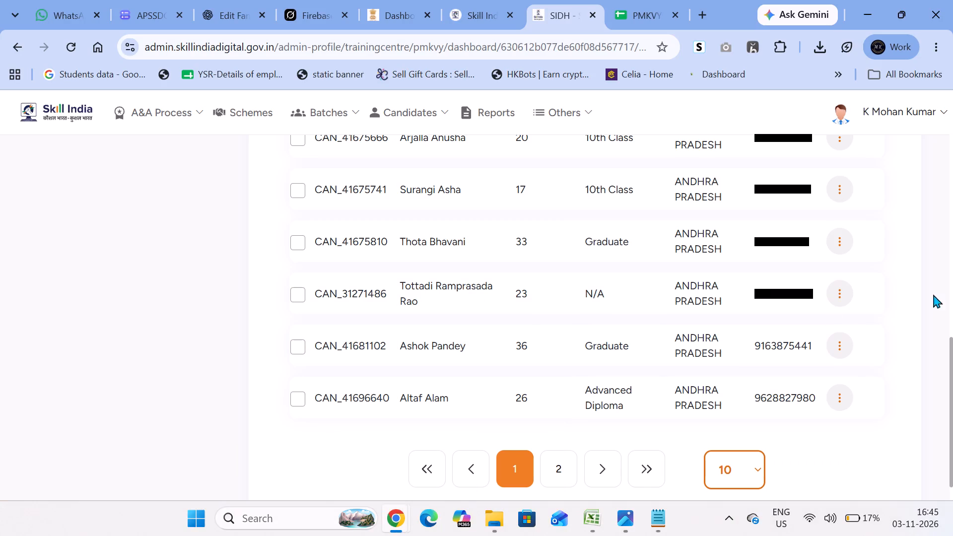
left_click(952, 291)
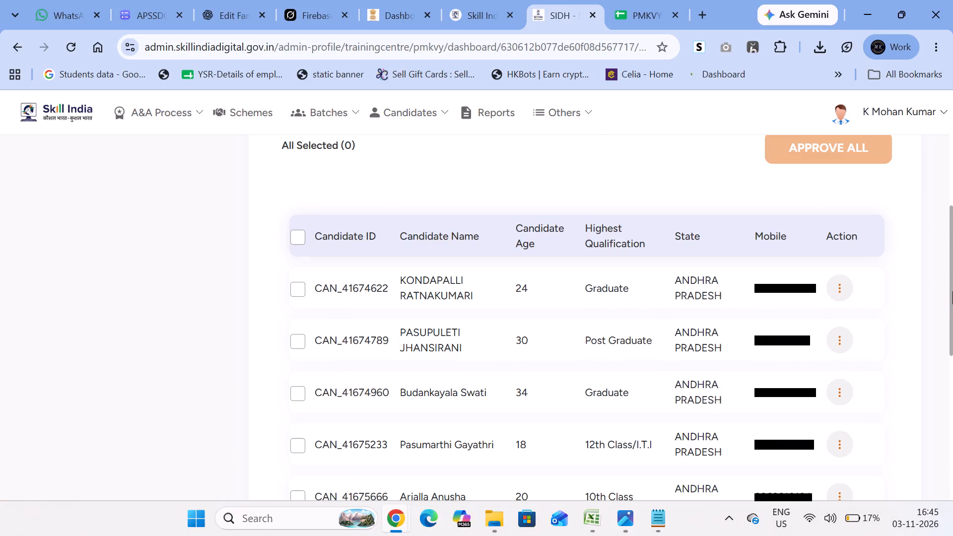
left_click_drag(950, 297, 945, 229)
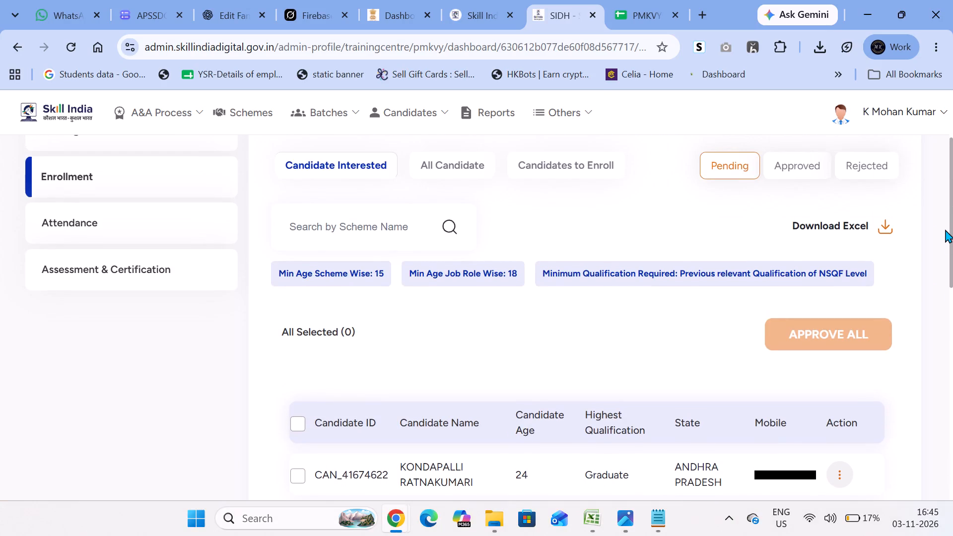
left_click(475, 19)
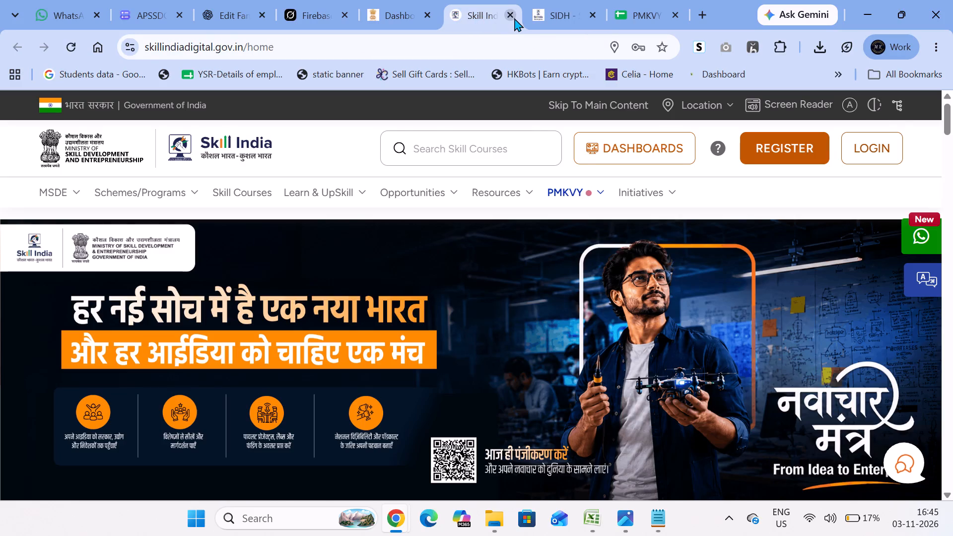
left_click(514, 18)
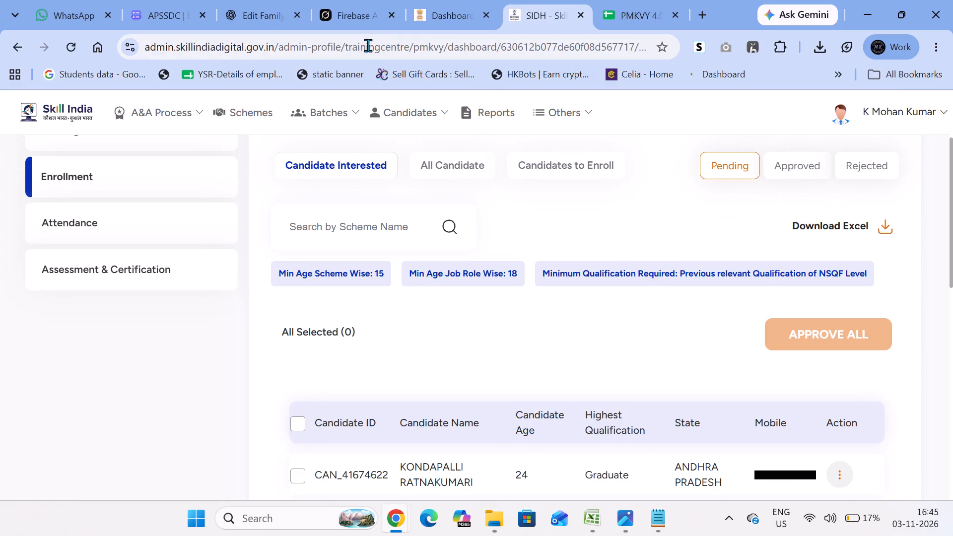
left_click(201, 16)
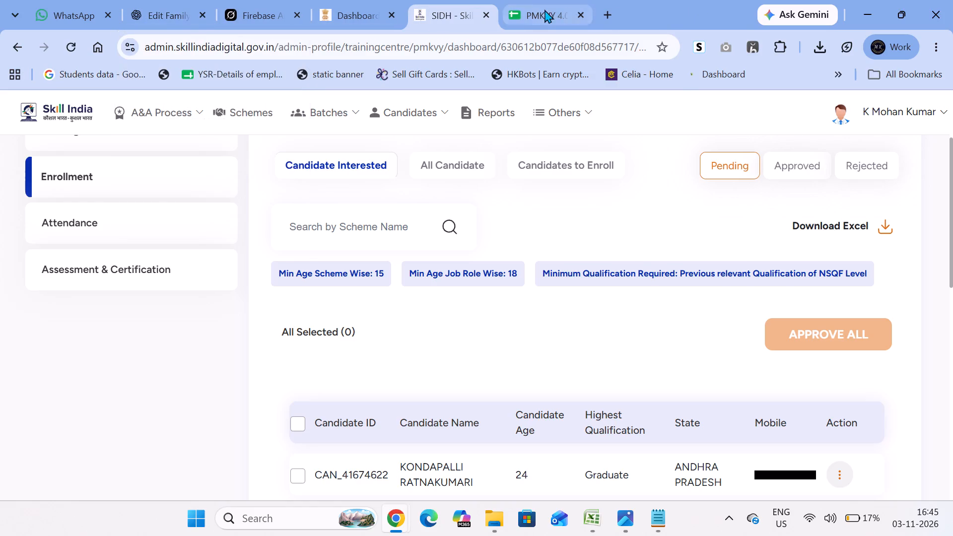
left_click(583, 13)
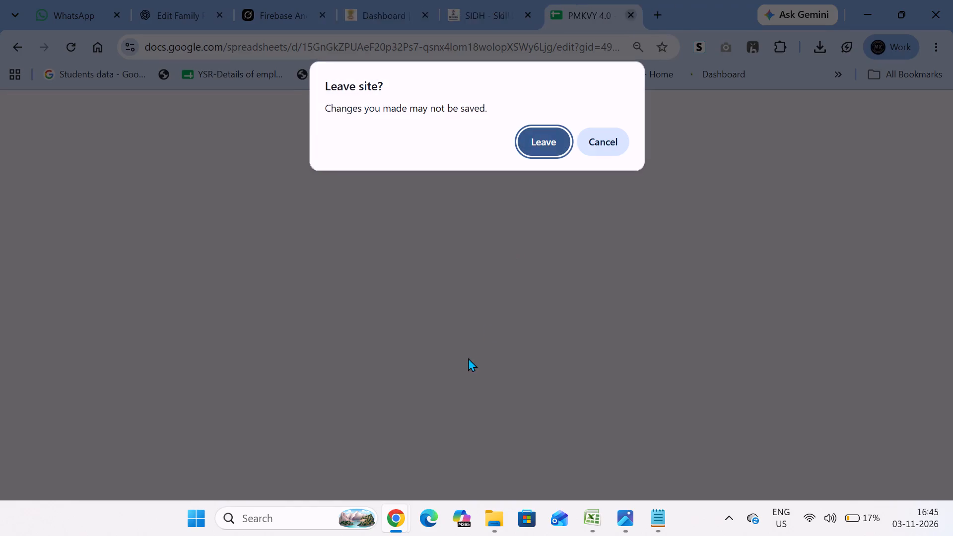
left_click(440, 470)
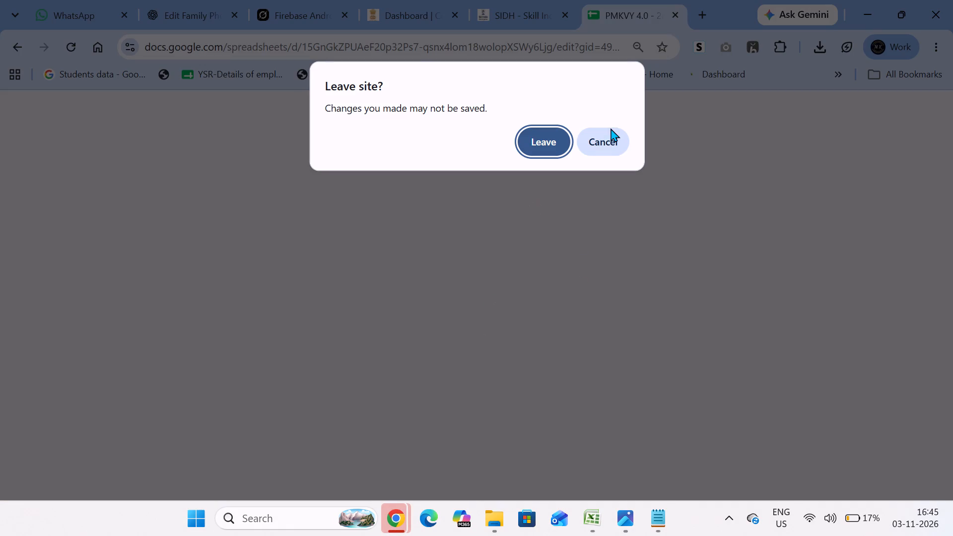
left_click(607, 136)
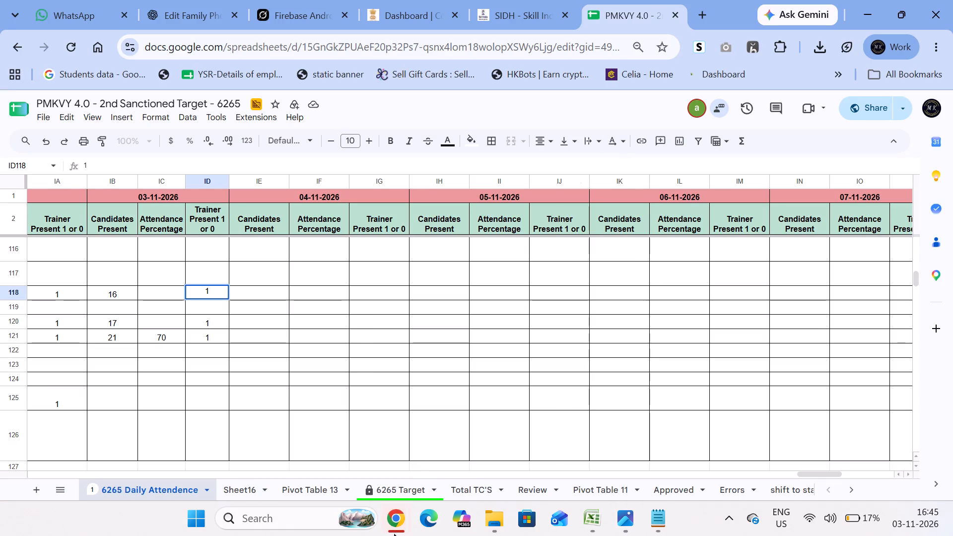
Switch back to the incognito window with the Learner/Participant registration form.
left_click(477, 432)
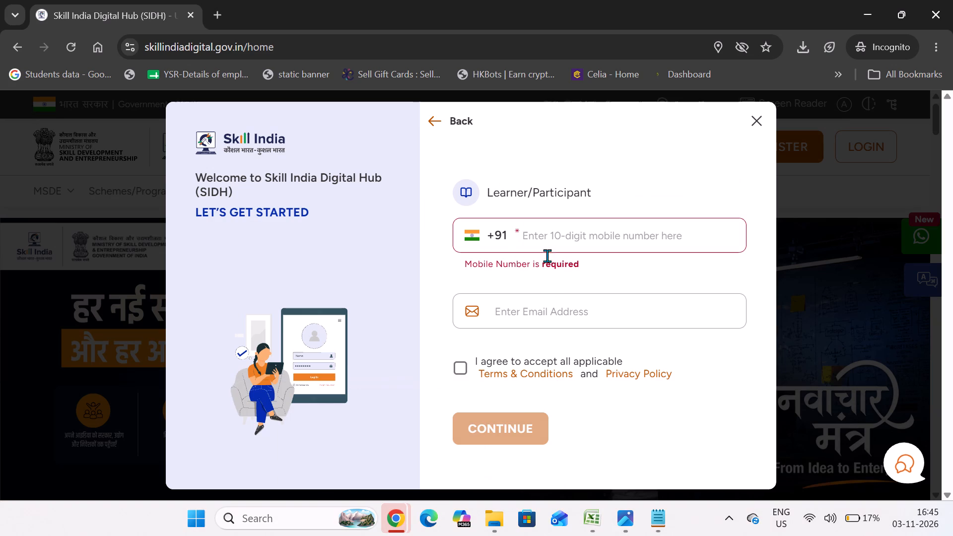
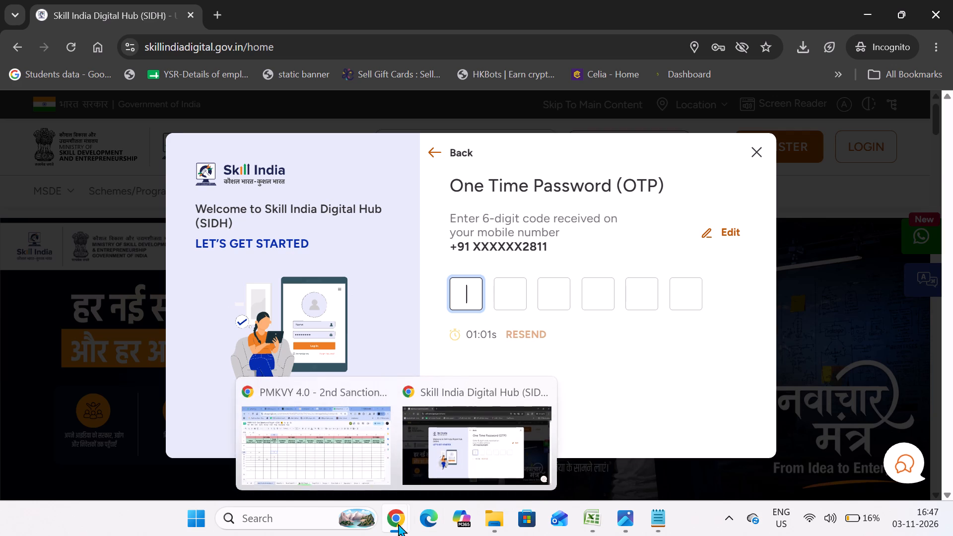
Switch to the main browser window containing the PMKVY 4.0 - 2nd Sanction spreadsheet.
left_click(350, 449)
left_click(409, 4)
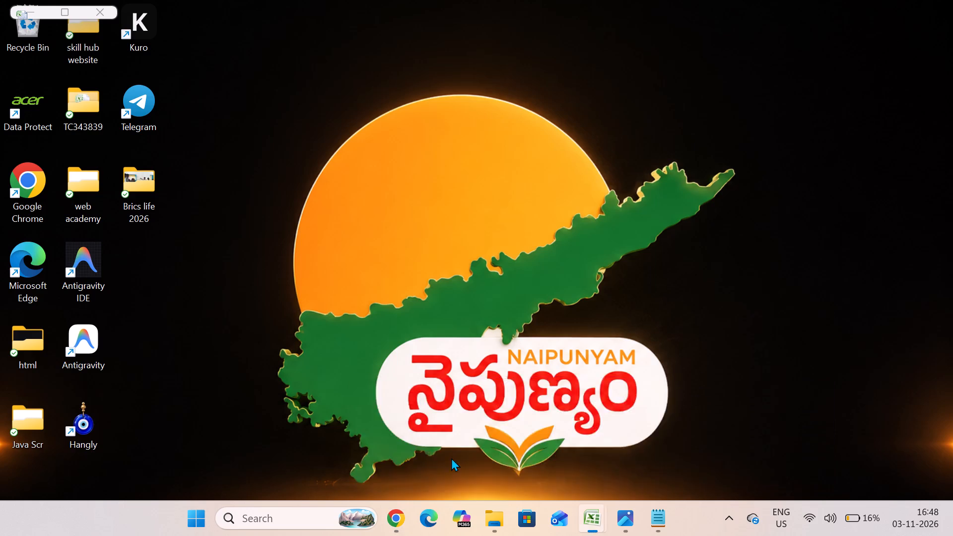
In the JSD3 Daily Attendance workbook in Excel, examine the candidates' calculated percentages in column G from row 15 down to row 23.
left_click(519, 372)
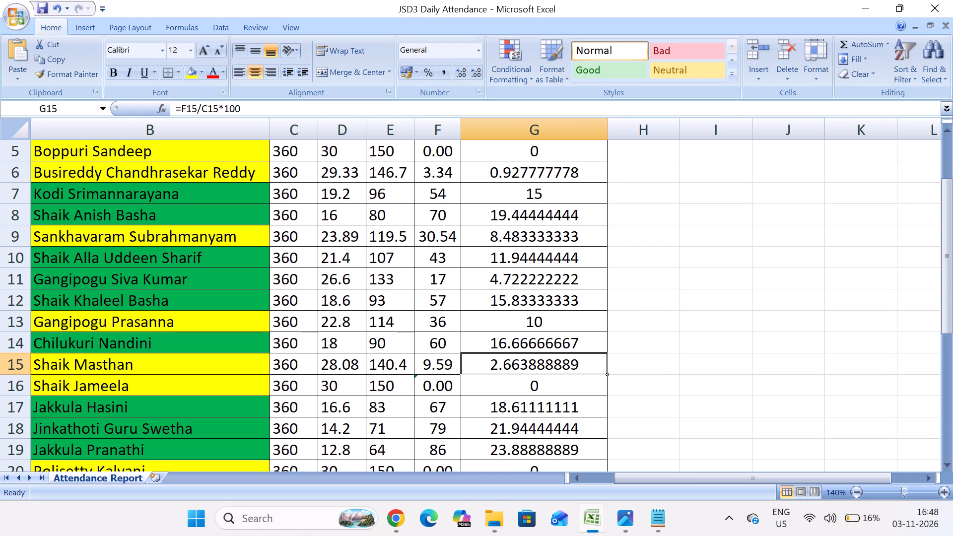
key("Down")
key("Down")
key("Down")
key("Down")
key("Down")
key("Down")
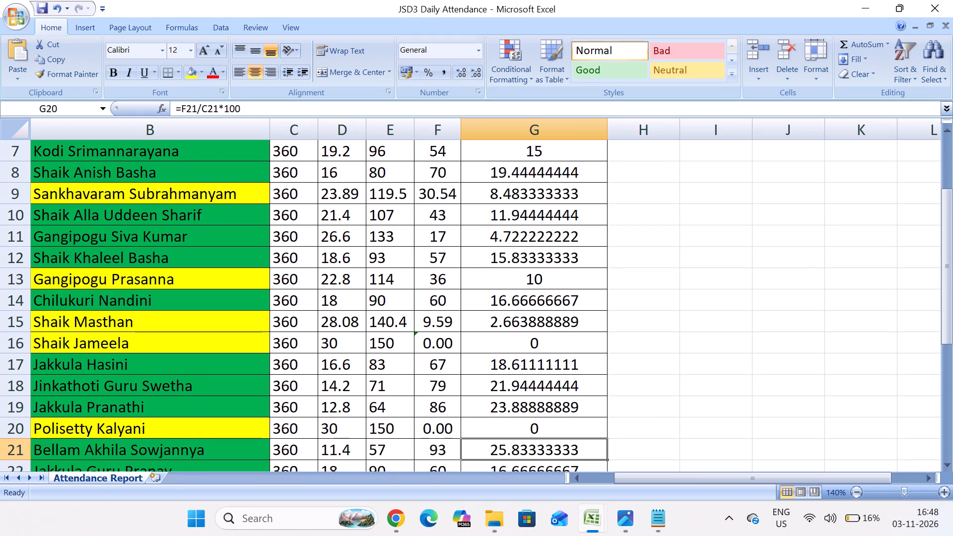
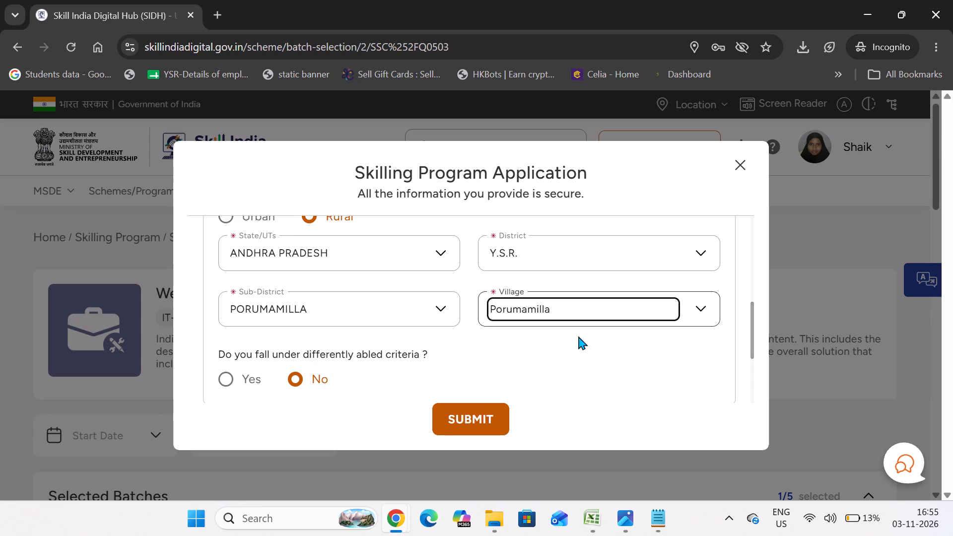
Enter the candidate's father's and mother's names in the Family section of the Skilling Program Application.
left_click_drag(752, 307, 756, 361)
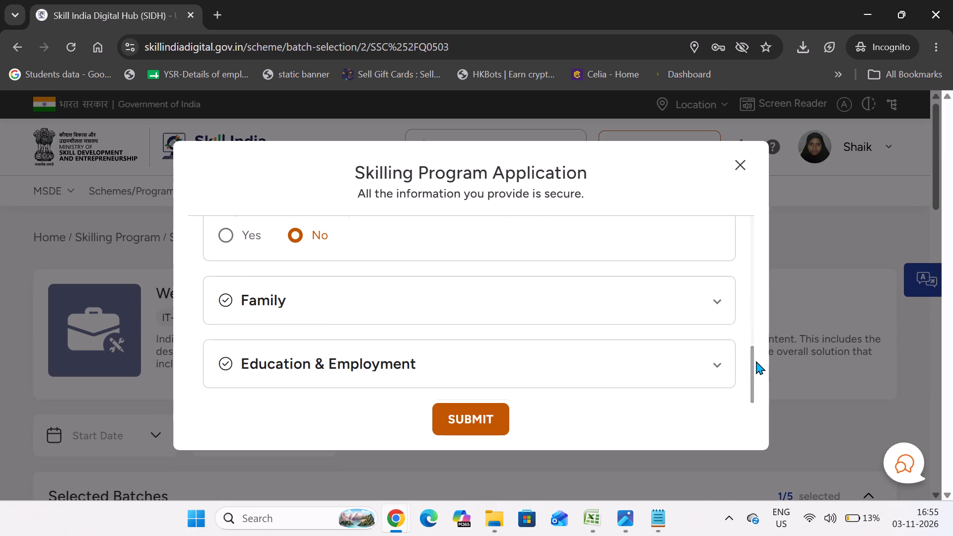
left_click_drag(756, 361, 756, 382)
left_click(716, 298)
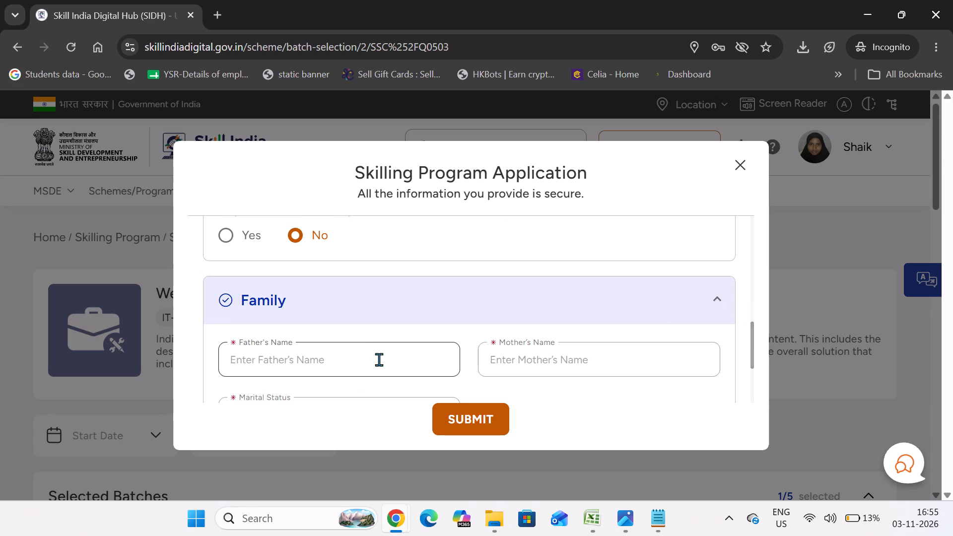
left_click(358, 360)
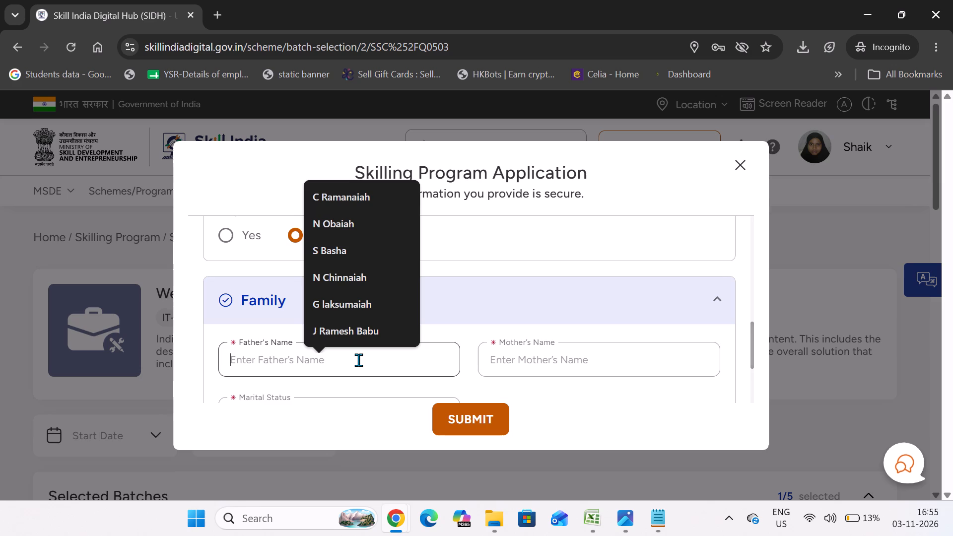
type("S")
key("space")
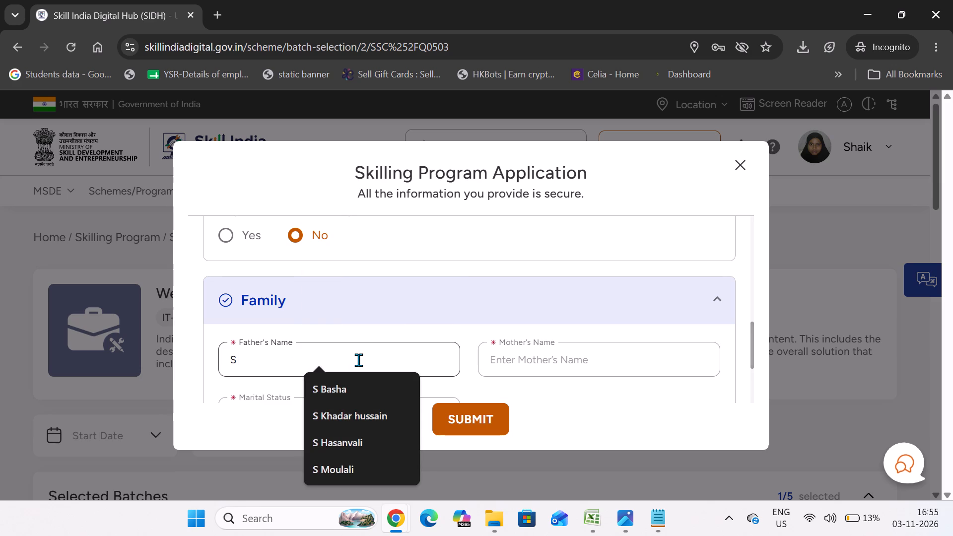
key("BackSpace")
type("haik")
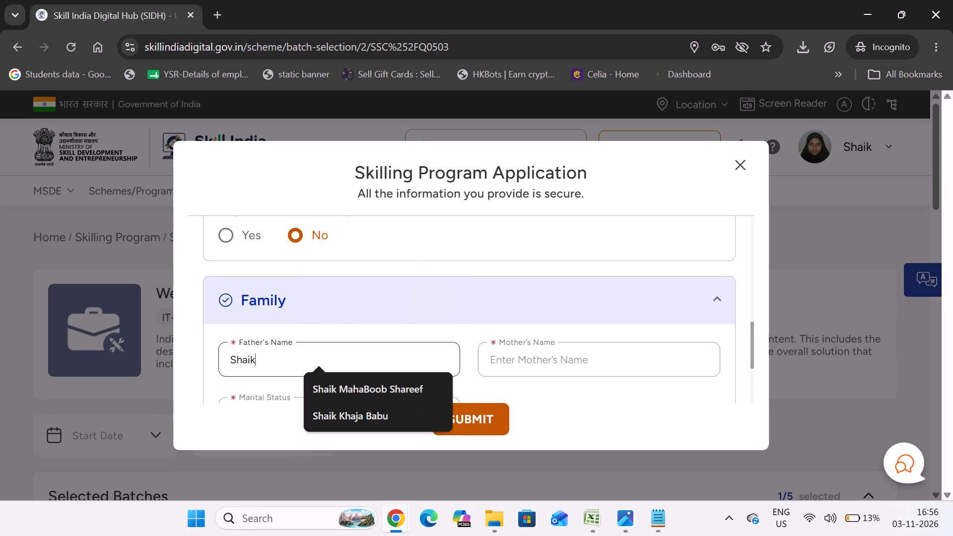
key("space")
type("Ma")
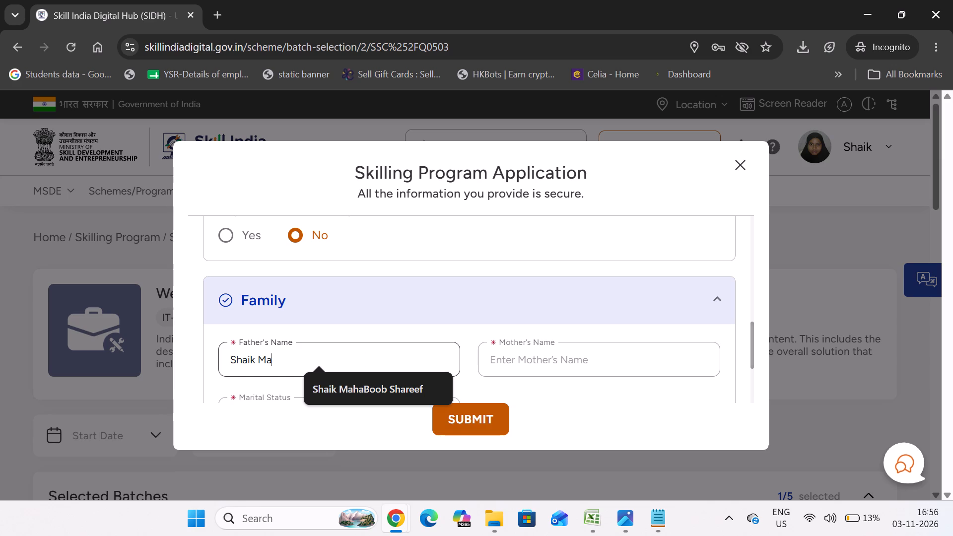
left_click(391, 395)
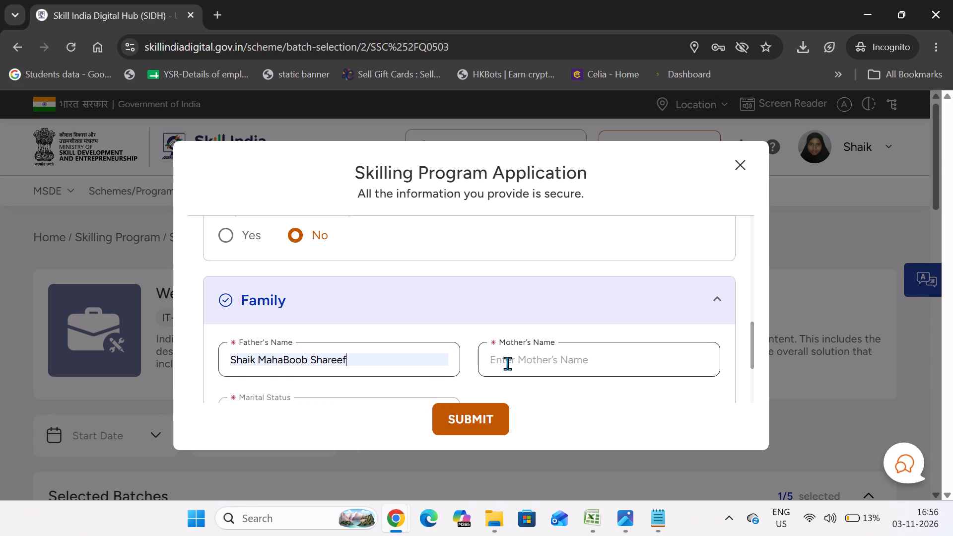
left_click(520, 363)
key("shift+s")
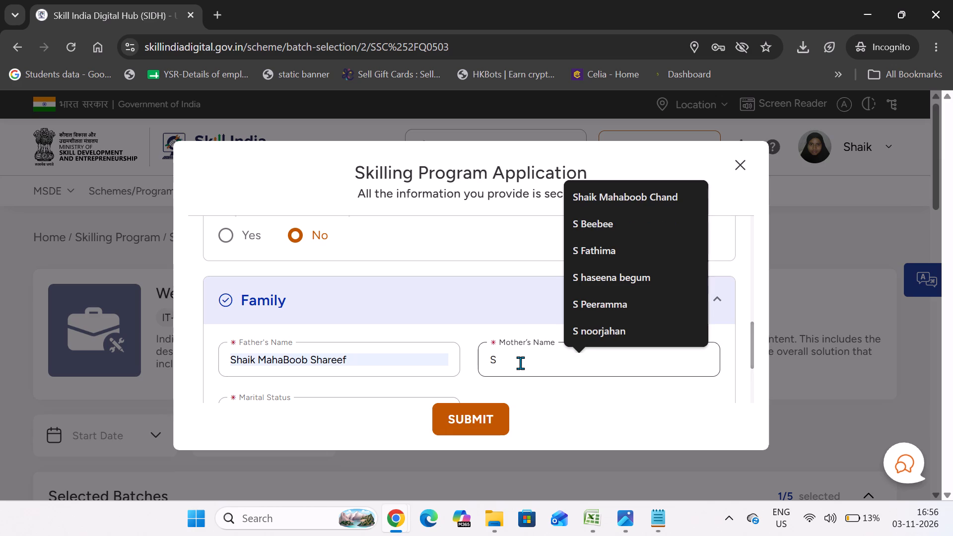
left_click(610, 196)
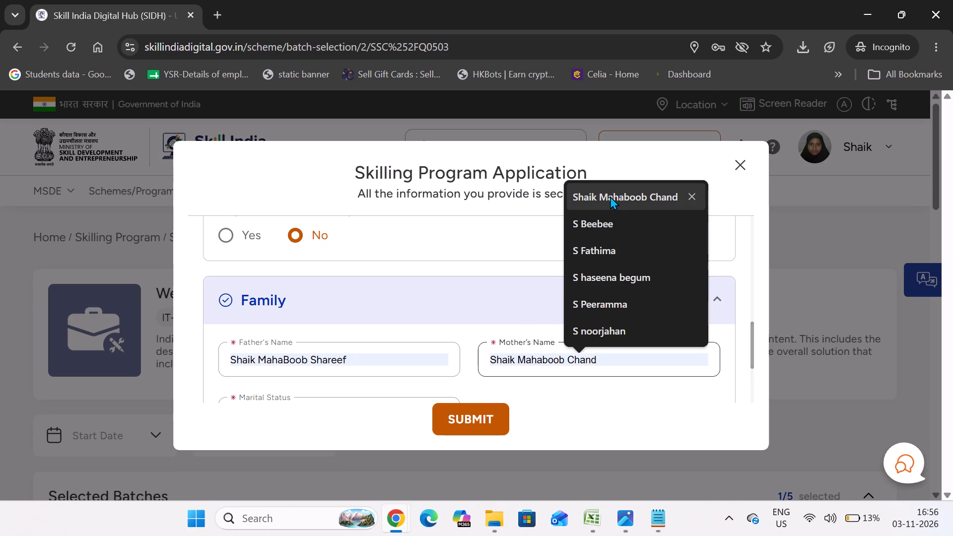
Set the candidate's marital status to Single/Unmarried in the Family section.
left_click(752, 337)
left_click_drag(752, 337, 752, 368)
left_click(422, 298)
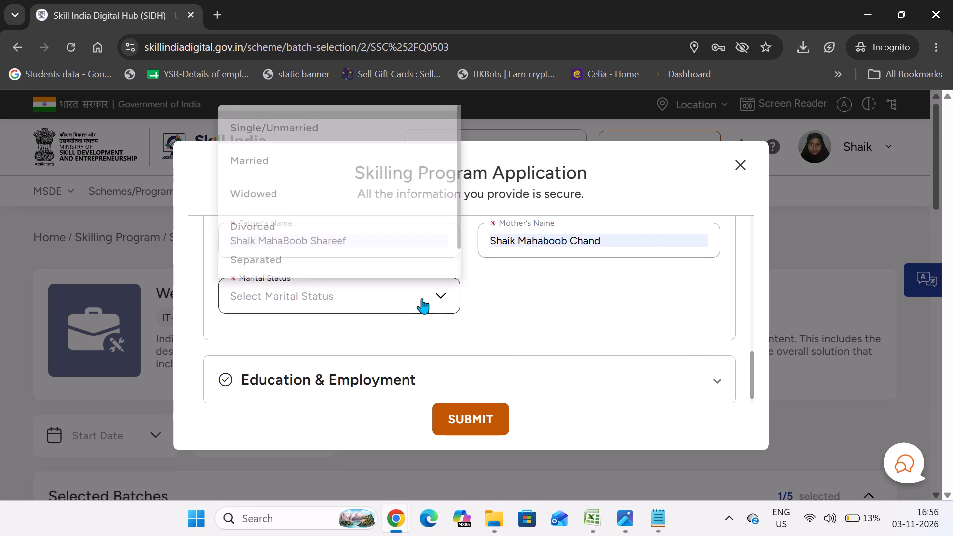
left_click(272, 121)
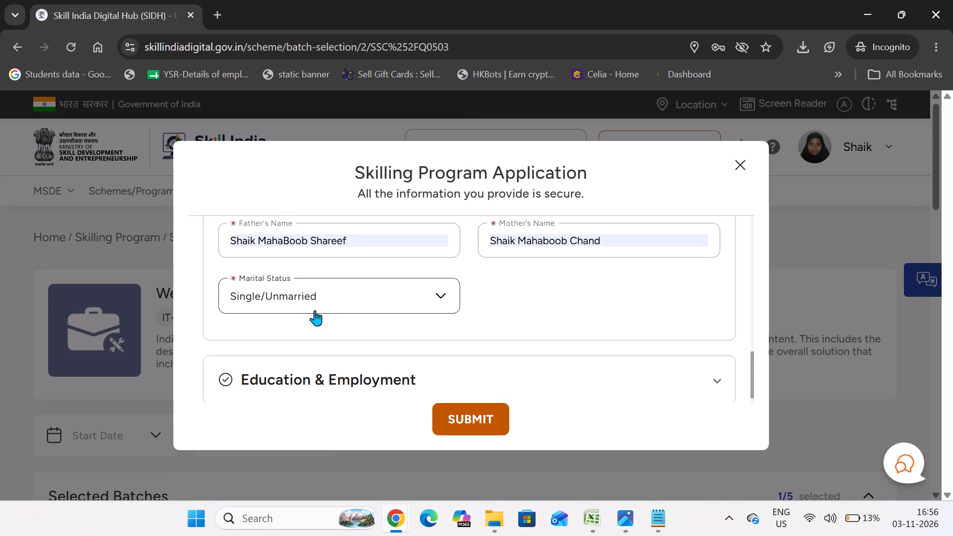
Fill in Education & Employment with highest education Graduate, training status Fresher and Training Provider as how they heard about the program.
left_click(317, 370)
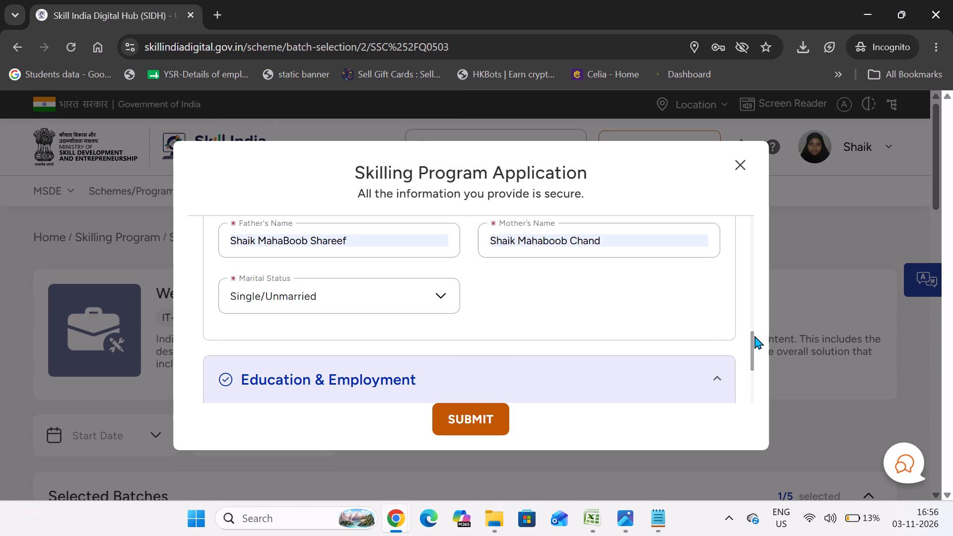
left_click_drag(752, 337, 753, 386)
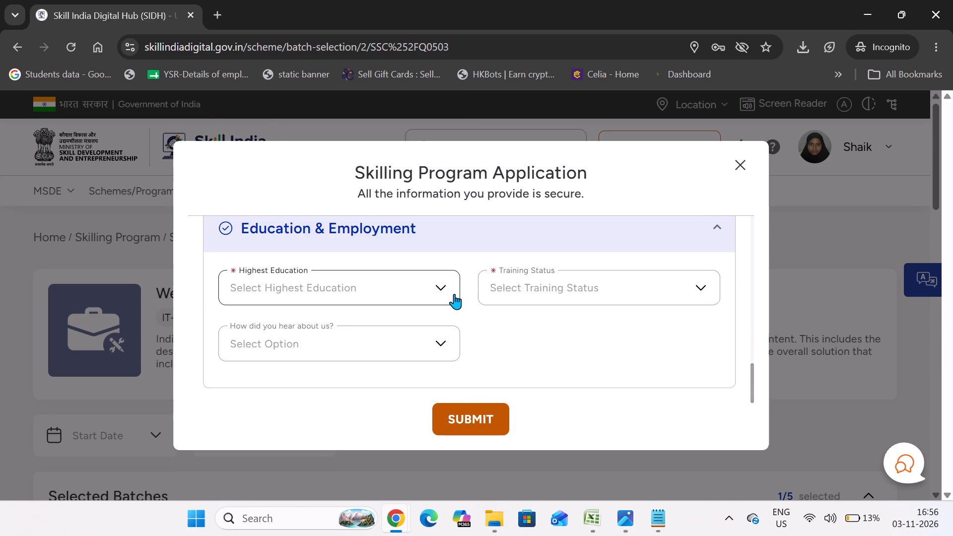
left_click(454, 294)
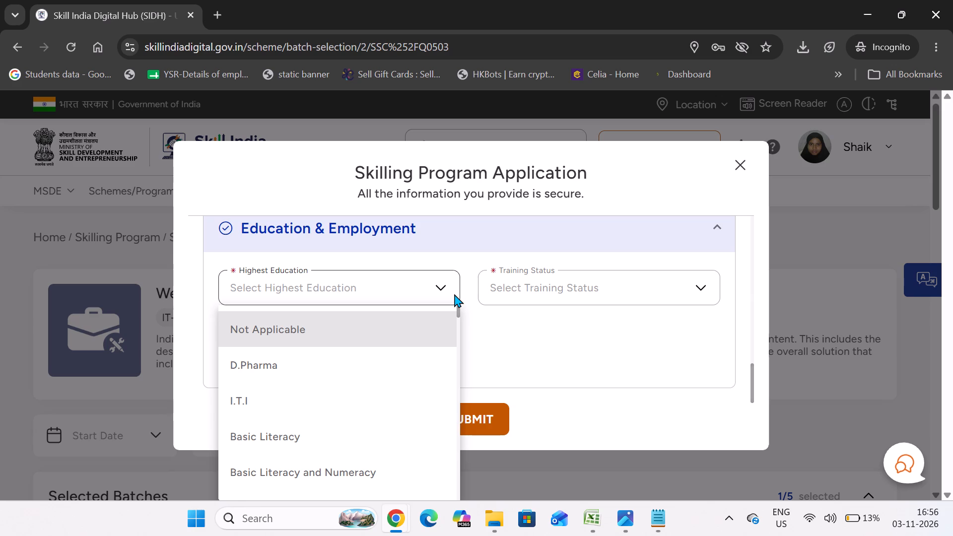
key("g")
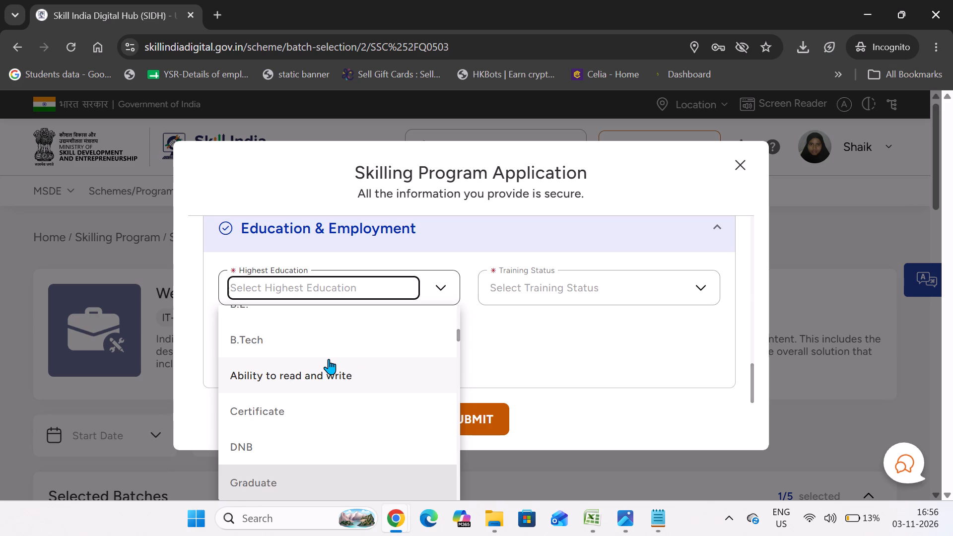
left_click(296, 469)
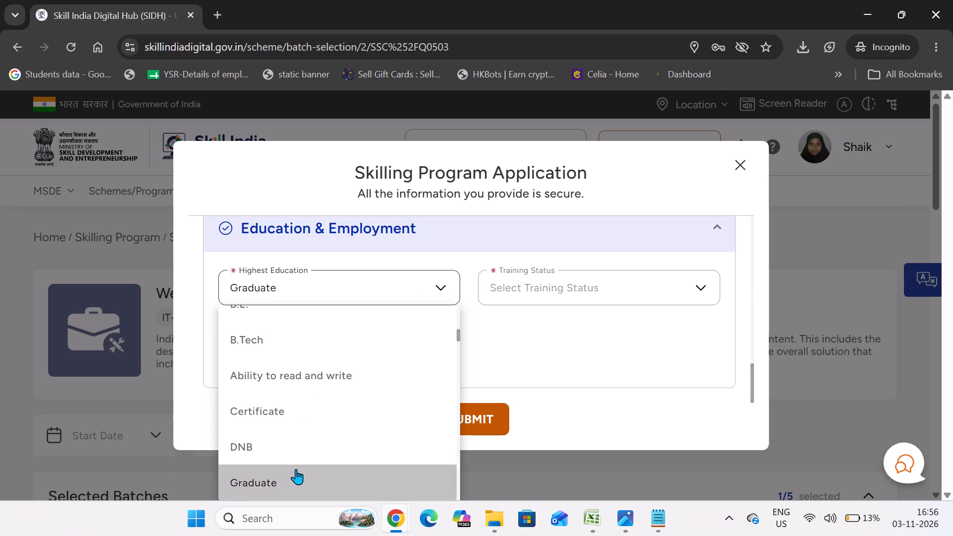
left_click(534, 296)
left_click(532, 345)
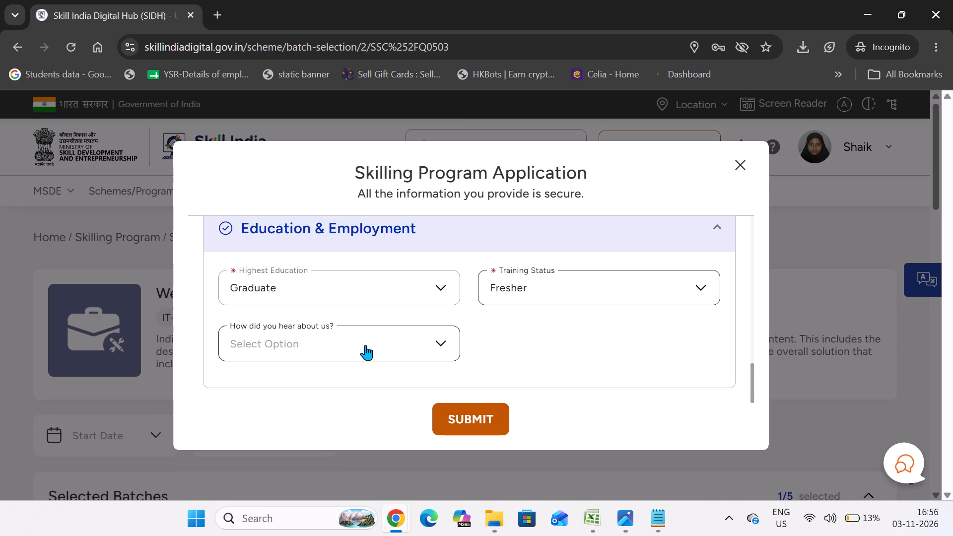
left_click(365, 345)
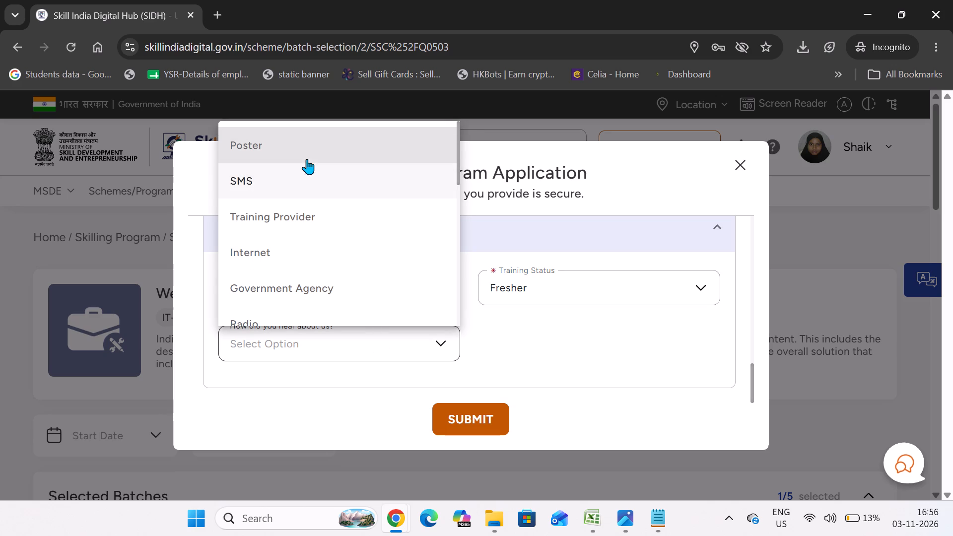
left_click(294, 219)
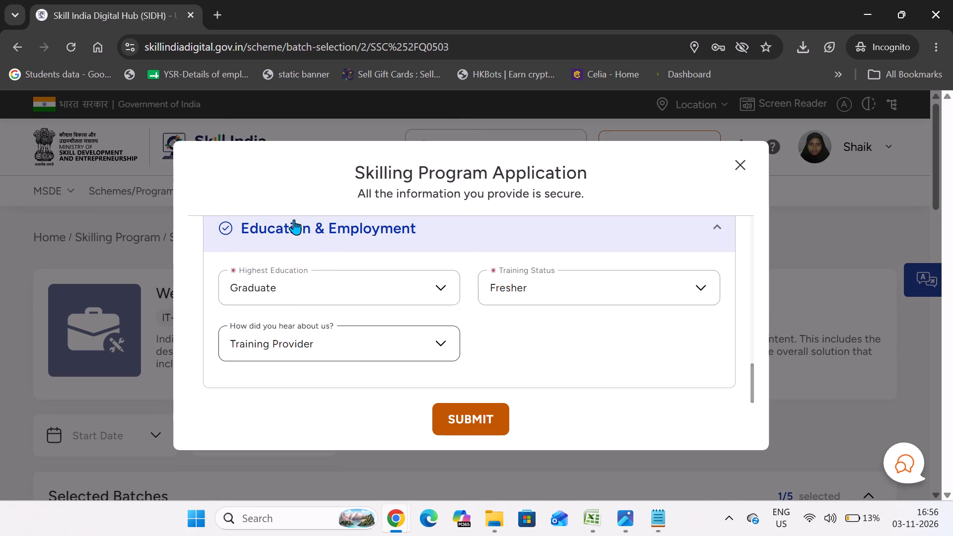
Submit the candidate's Skilling Program Application and open the Applied Batches page.
left_click(469, 414)
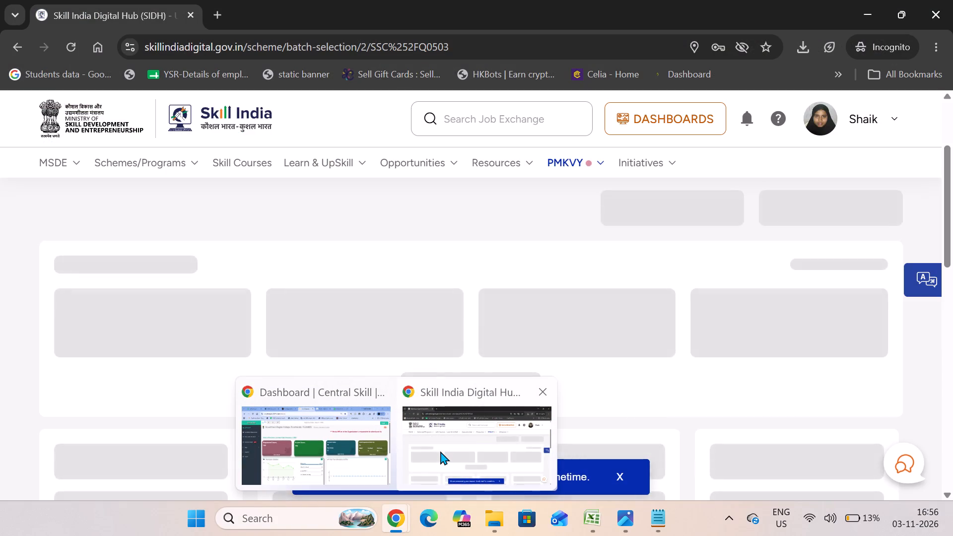
left_click(440, 451)
left_click(461, 416)
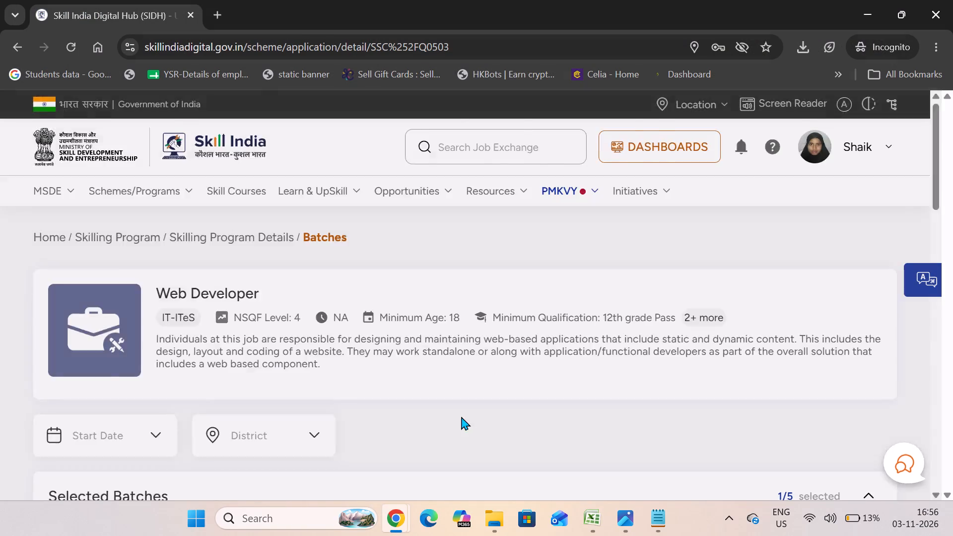
In the main browser window's SIDH training centre page, approve the pending candidate in page 2's last row, agreeing to the consent declaration.
left_click(326, 472)
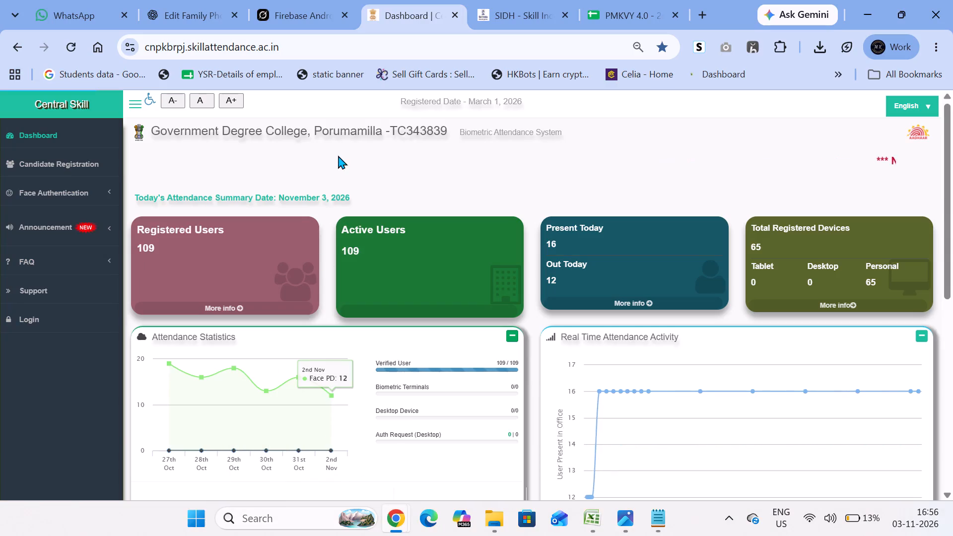
left_click(513, 3)
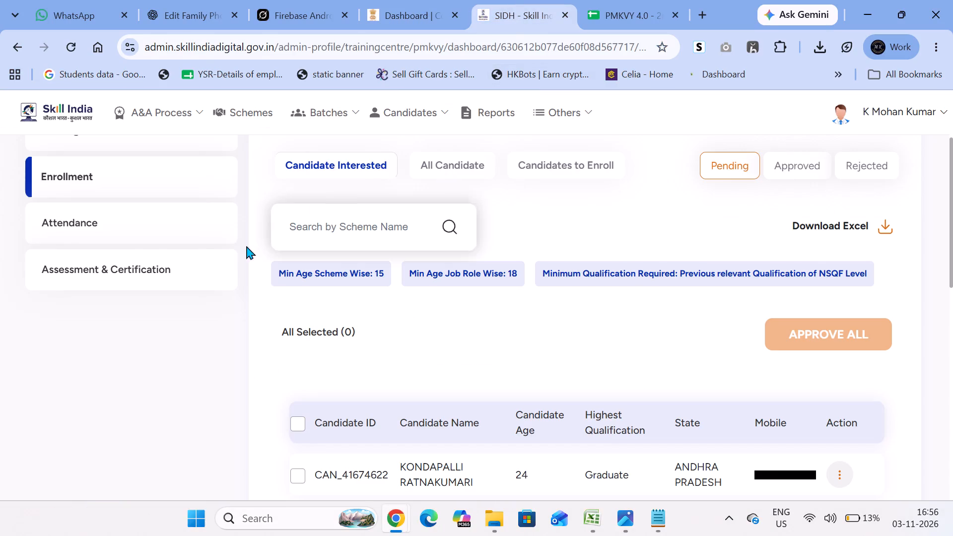
left_click(952, 393)
left_click(952, 393)
left_click(952, 426)
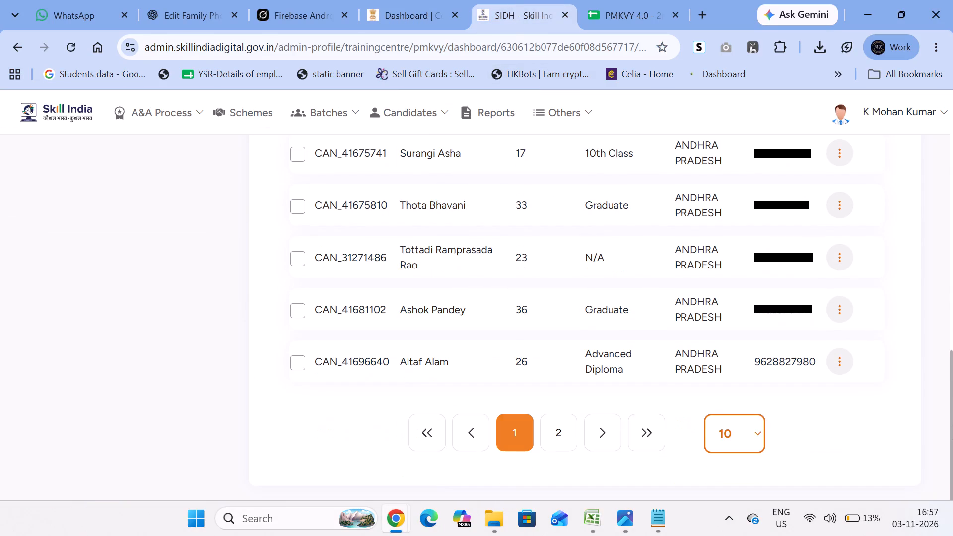
left_click(558, 437)
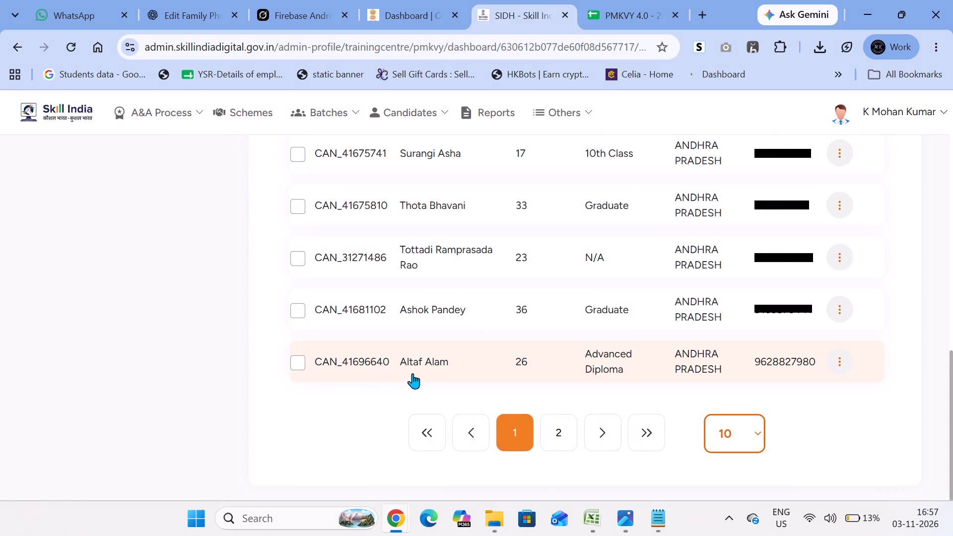
left_click(551, 429)
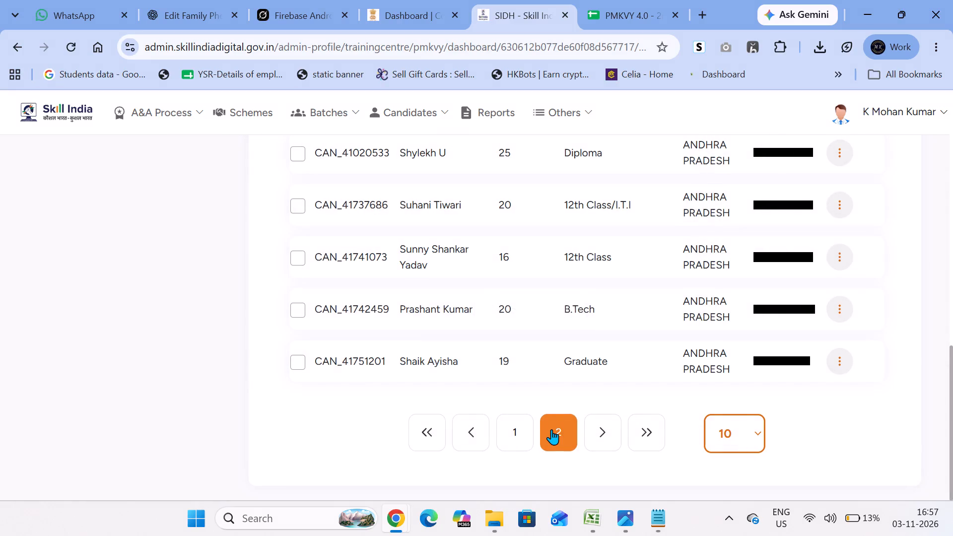
left_click(299, 358)
left_click(839, 364)
left_click(819, 239)
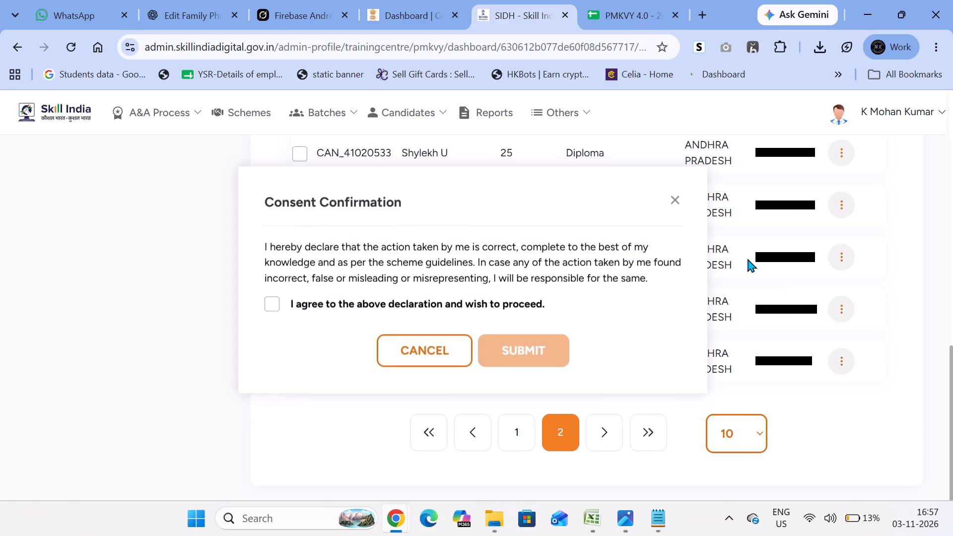
left_click(426, 307)
left_click(516, 348)
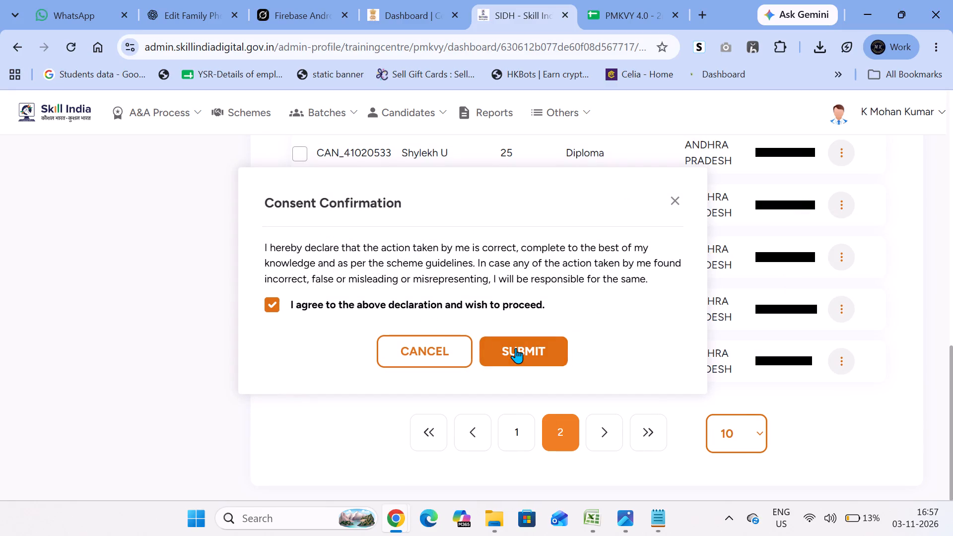
left_click(411, 379)
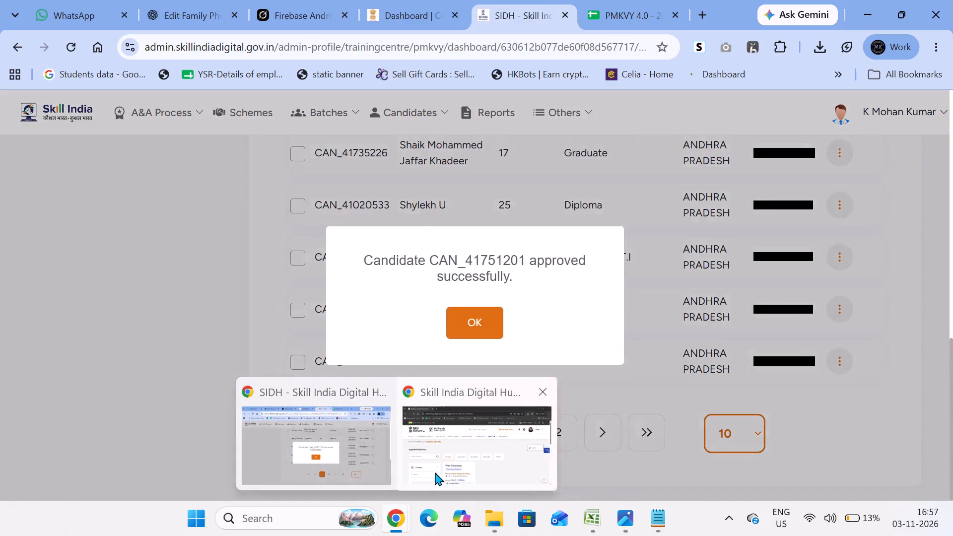
In the incognito candidate window, accept the approved Web Developer batch 4006632 to enroll the candidate.
left_click(435, 472)
left_click(356, 314)
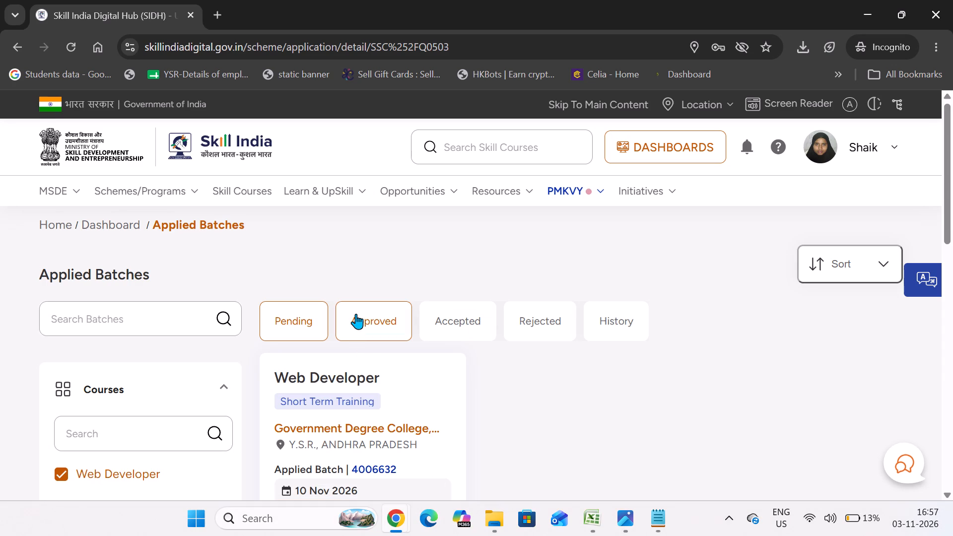
left_click(695, 305)
key("Down")
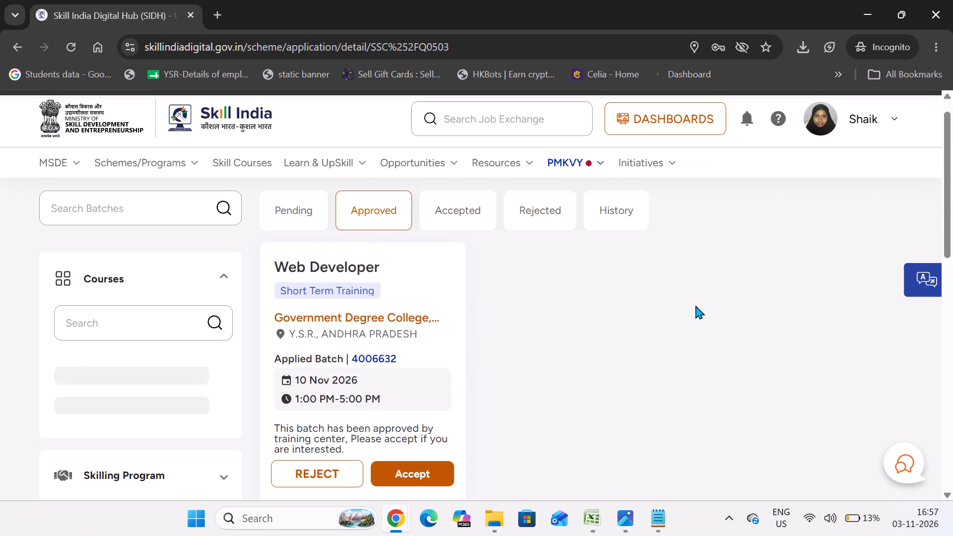
key("Down")
left_click(421, 437)
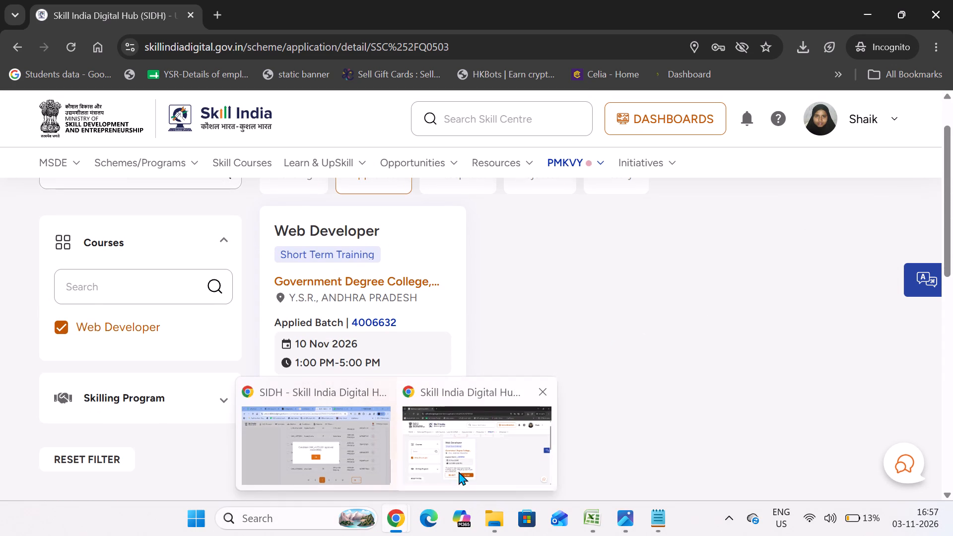
left_click(469, 326)
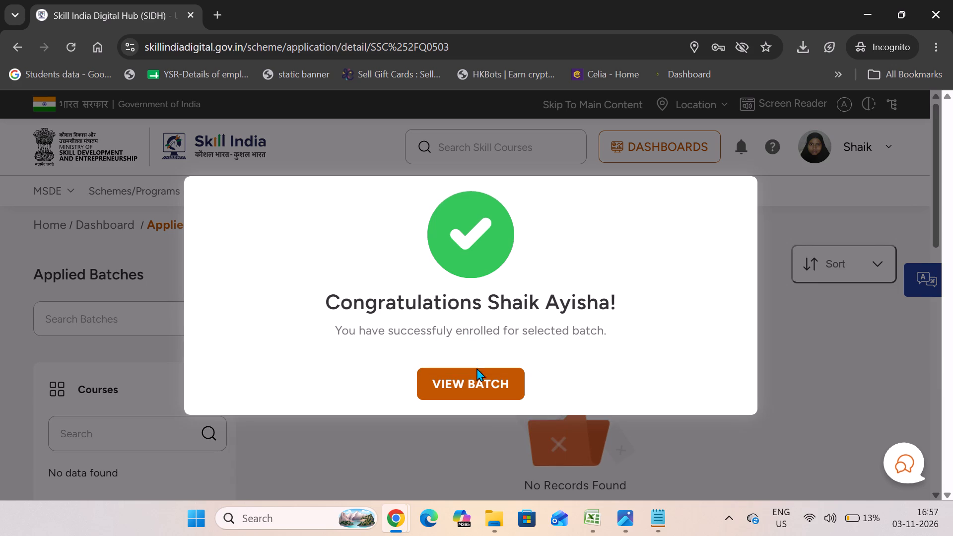
View the newly enrolled batch from the candidate's enrolment confirmation.
left_click(478, 383)
Switch to the main browser window and dismiss the candidate approval confirmation on the SIDH training centre page.
left_click(392, 517)
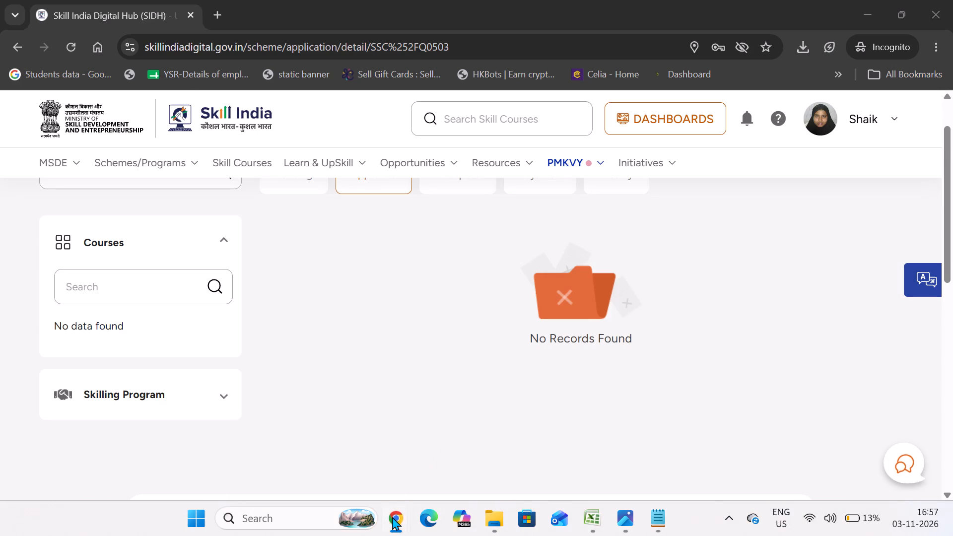
left_click(368, 488)
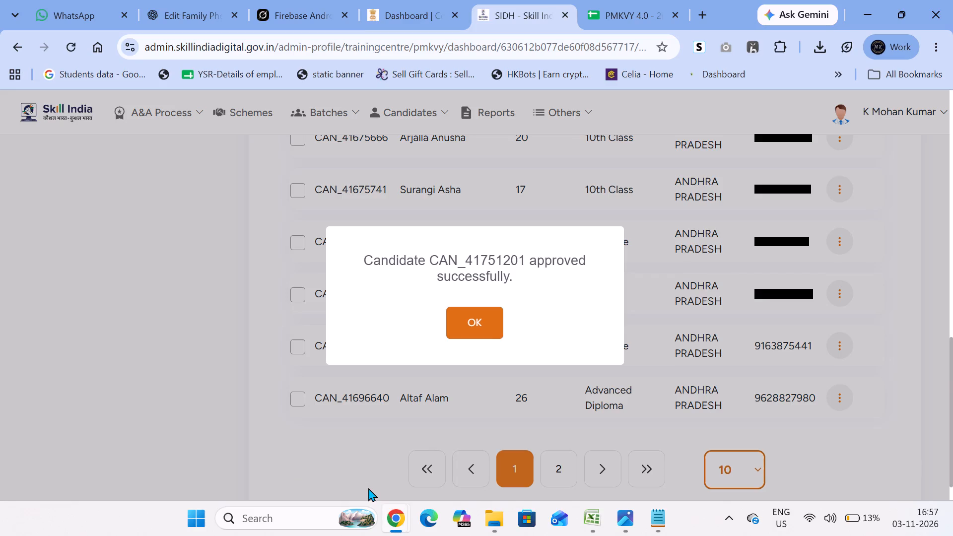
left_click(455, 330)
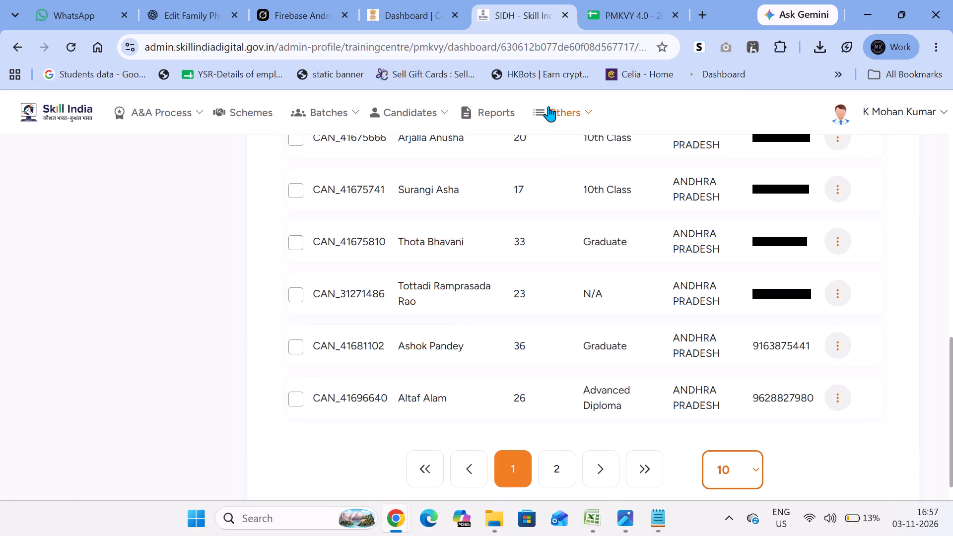
Close the PMKVY 4.0 - 2nd Sanctioned Target - 6265 spreadsheet.
left_click(625, 17)
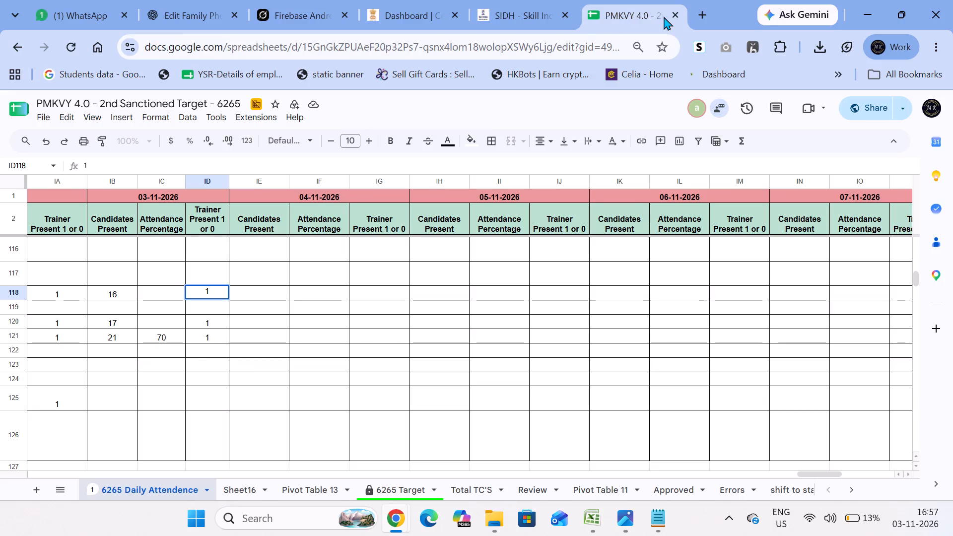
left_click(676, 16)
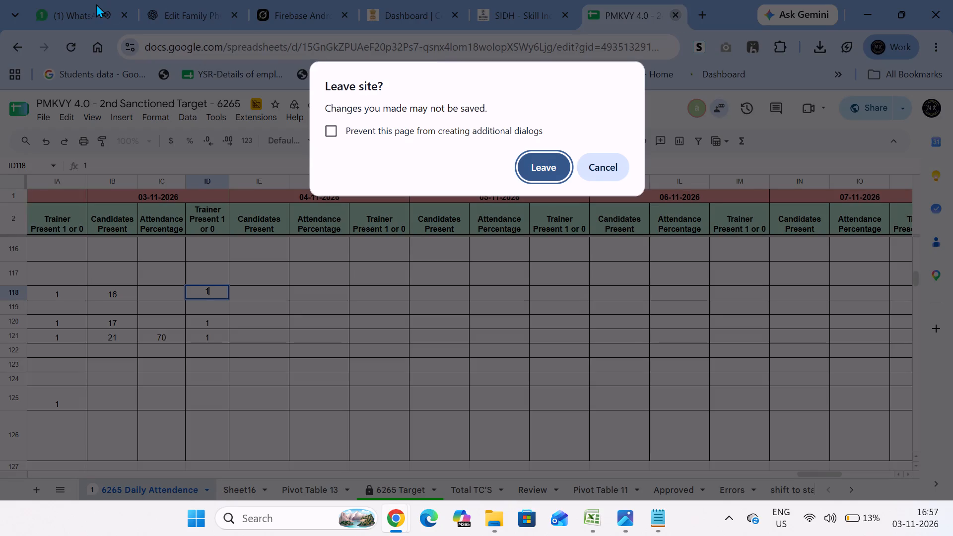
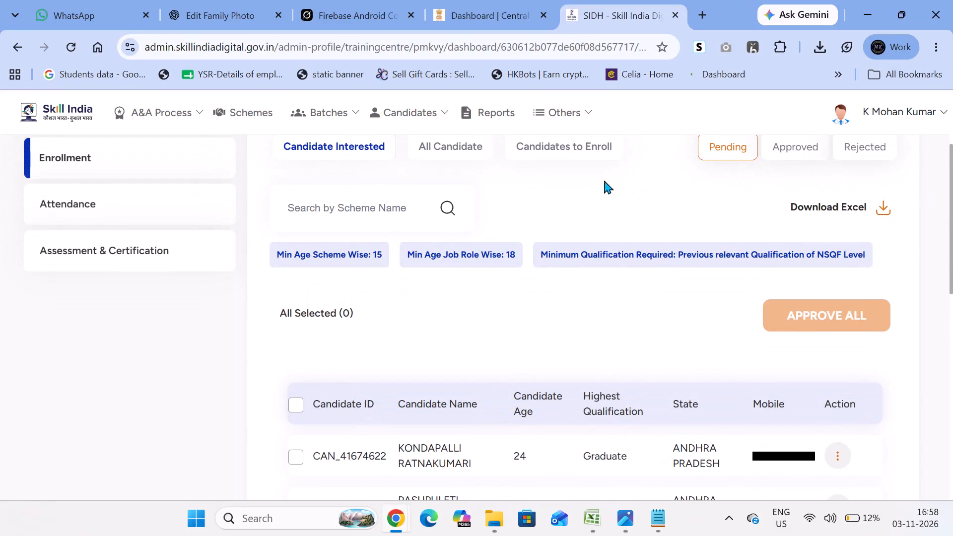
Open the Candidates to Enroll list for batch 4006632 and look through the candidates to the end of page 1.
left_click(565, 155)
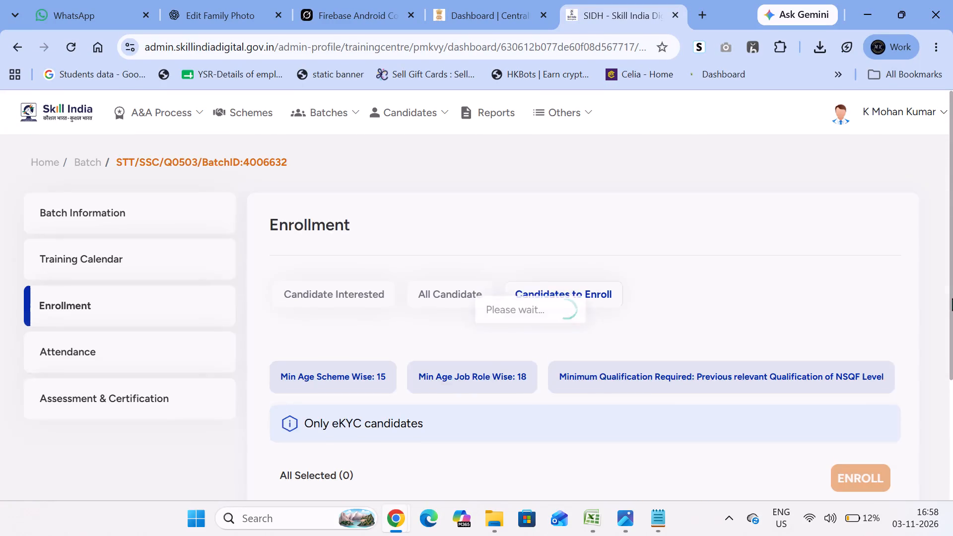
left_click_drag(952, 298, 952, 334)
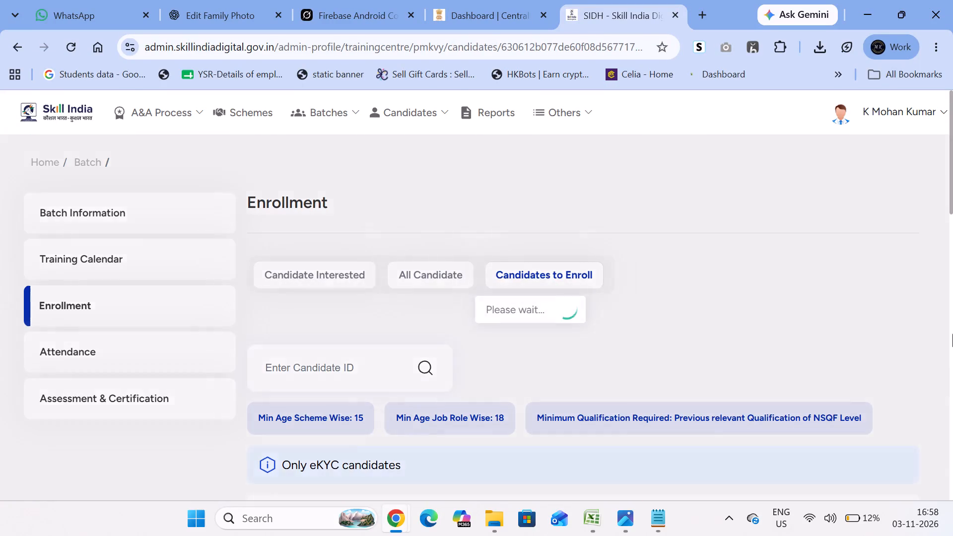
left_click_drag(952, 334, 952, 535)
left_click_drag(952, 406, 952, 498)
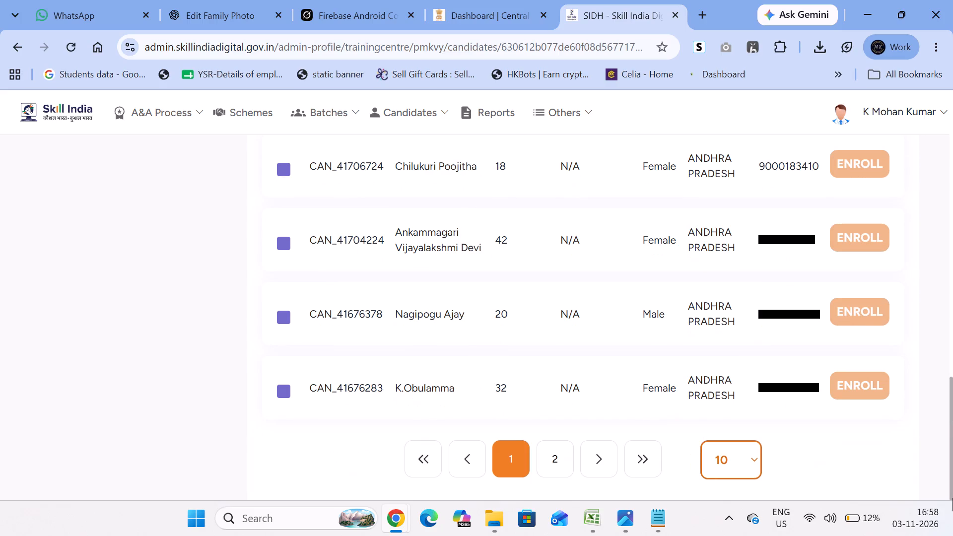
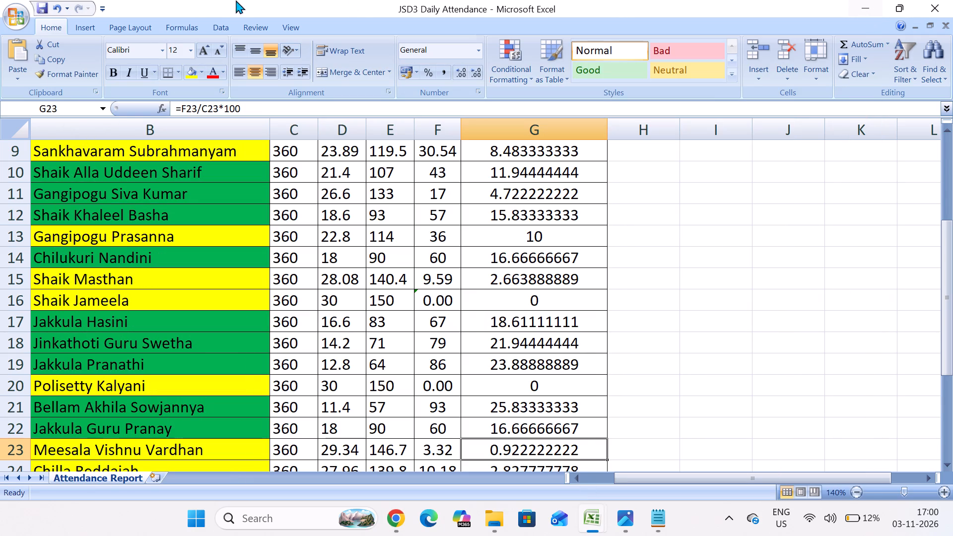
Save the JSD3 Daily Attendance workbook.
left_click(45, 2)
Minimize the open windows to reach the desktop and shut down the computer.
left_click(861, 12)
left_click(861, 12)
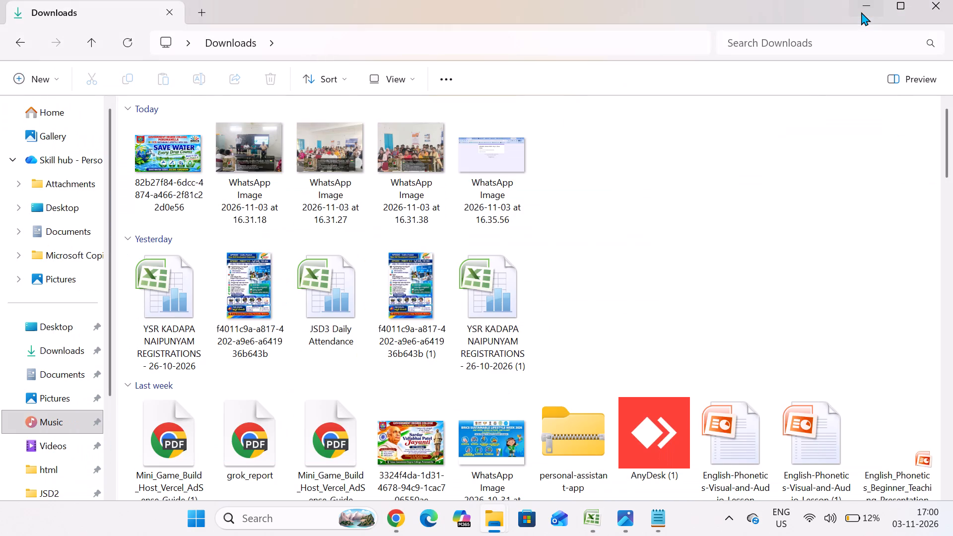
left_click(861, 12)
left_click(861, 12)
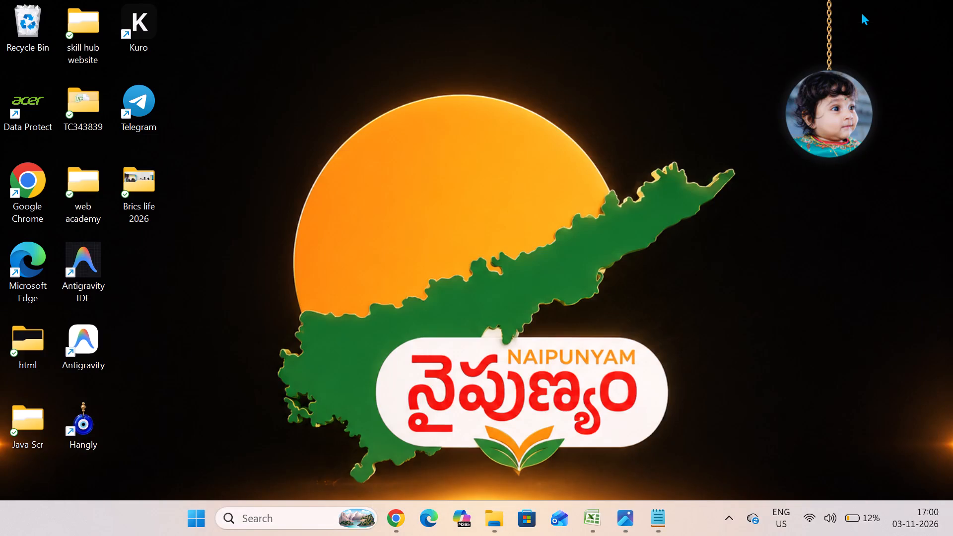
key("alt+F4")
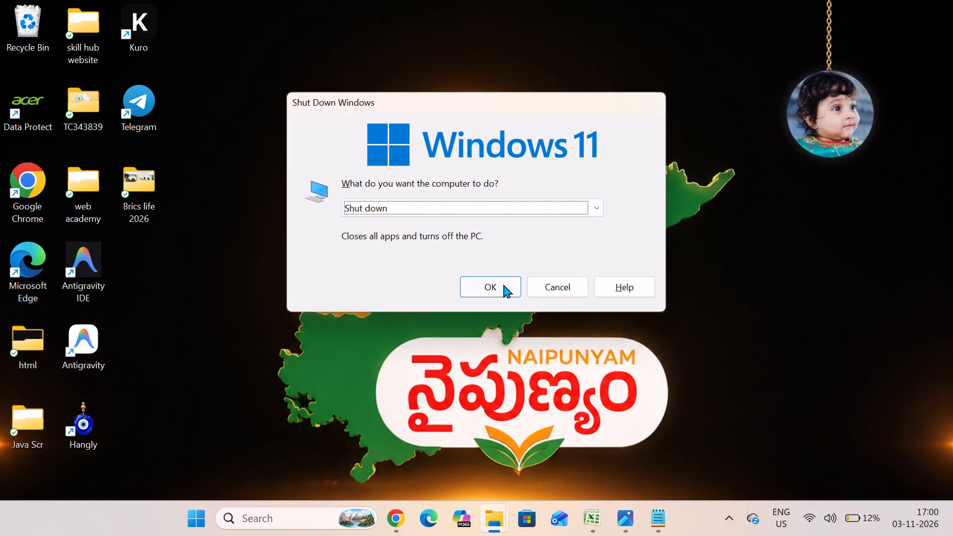
left_click(503, 284)
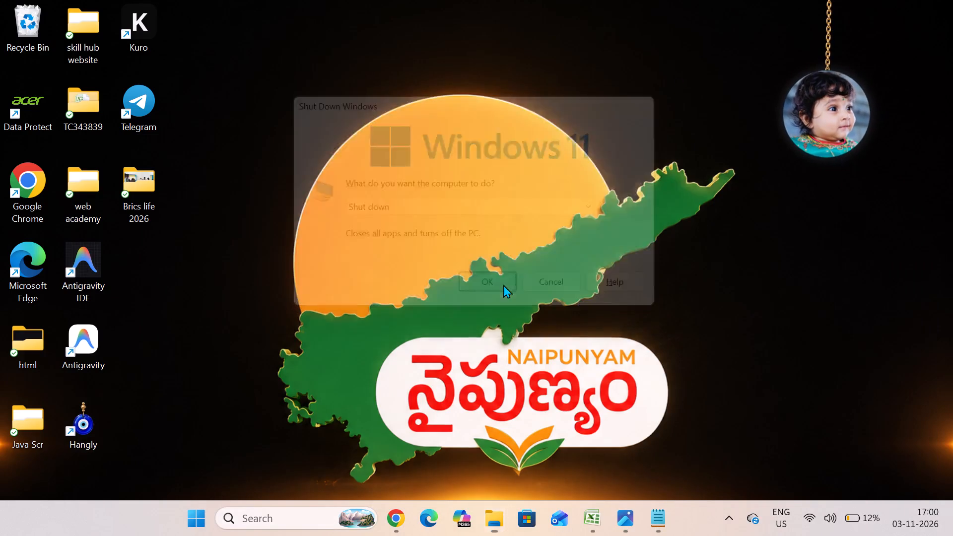